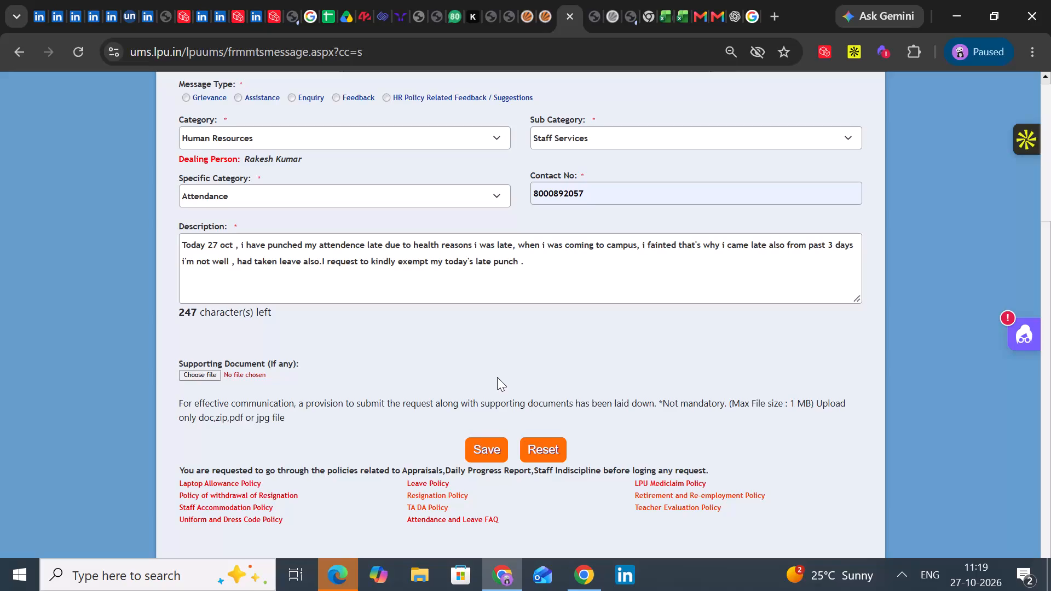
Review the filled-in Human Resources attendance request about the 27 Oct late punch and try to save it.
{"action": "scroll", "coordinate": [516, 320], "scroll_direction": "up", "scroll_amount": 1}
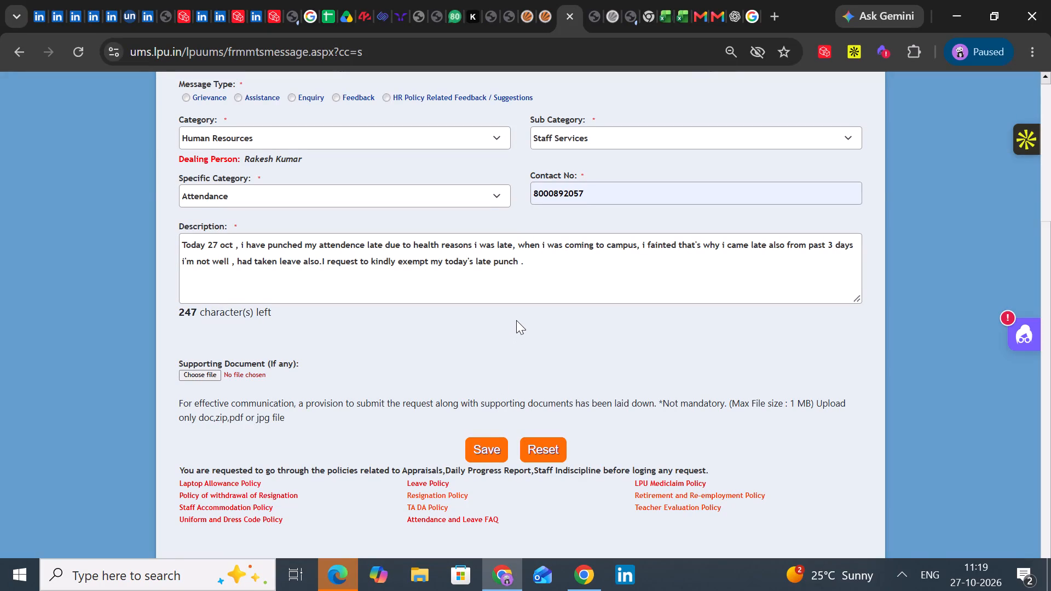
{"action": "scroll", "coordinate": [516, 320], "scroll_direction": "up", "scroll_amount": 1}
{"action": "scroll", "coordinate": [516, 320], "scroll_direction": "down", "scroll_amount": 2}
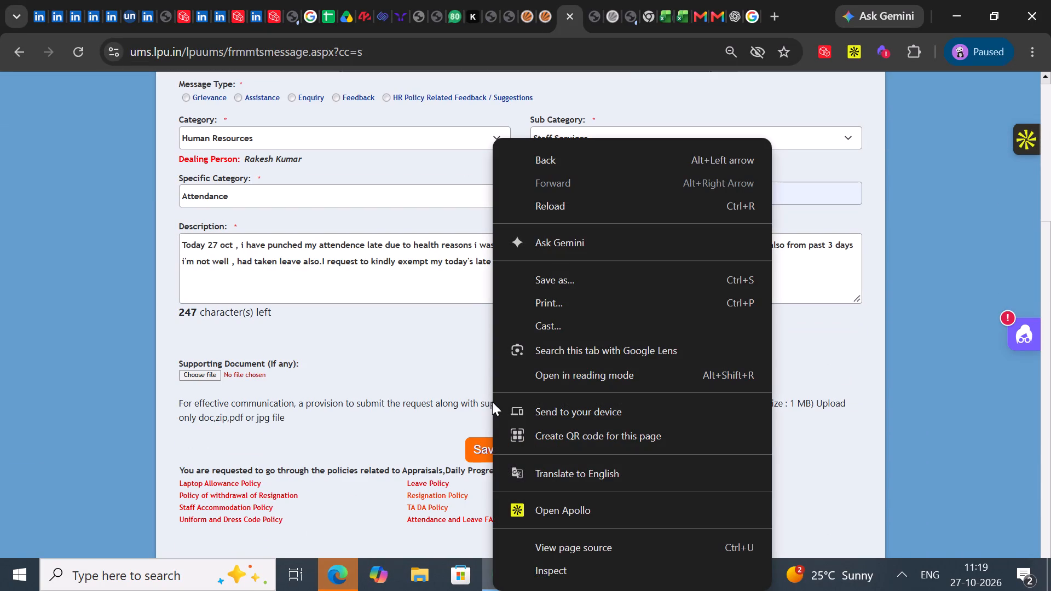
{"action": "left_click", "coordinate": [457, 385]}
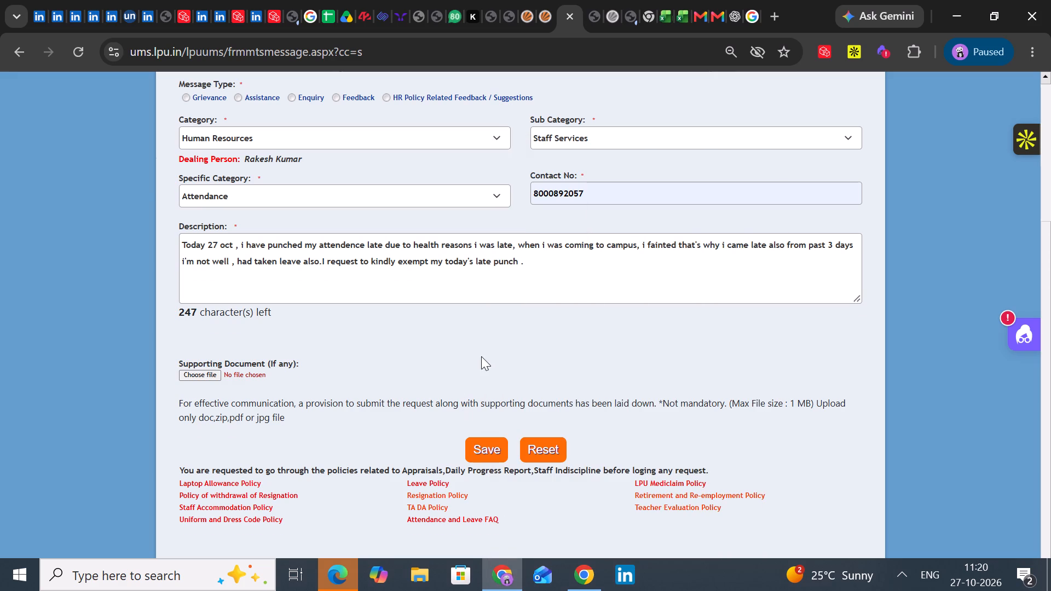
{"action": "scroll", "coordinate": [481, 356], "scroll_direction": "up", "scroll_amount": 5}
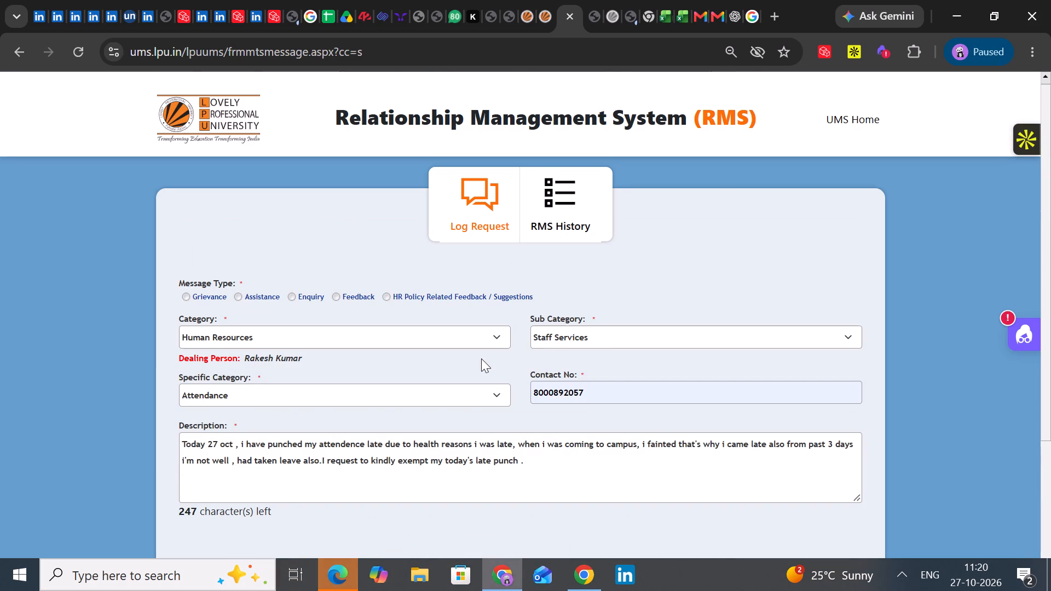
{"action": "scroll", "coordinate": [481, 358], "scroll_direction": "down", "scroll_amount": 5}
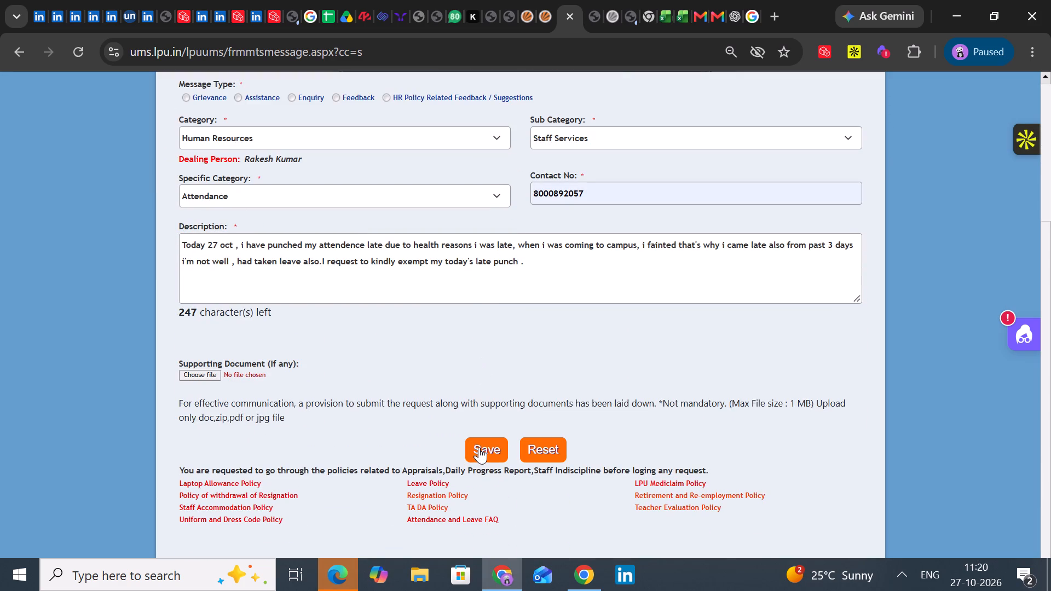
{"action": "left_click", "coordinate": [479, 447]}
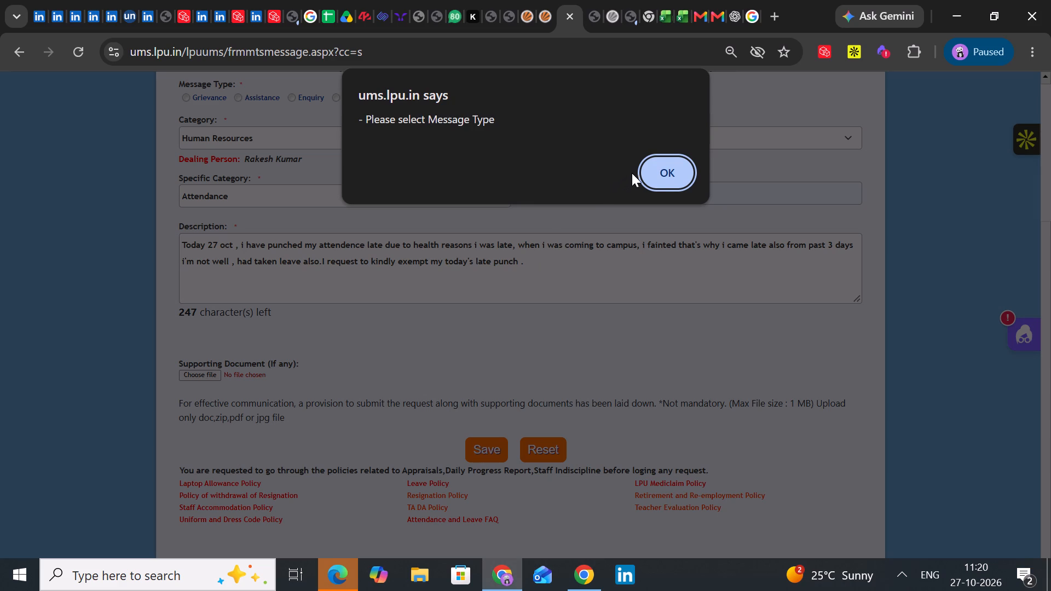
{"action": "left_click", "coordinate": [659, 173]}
Set the message type to Assistance and submit the attendance request.
{"action": "scroll", "coordinate": [461, 352], "scroll_direction": "up", "scroll_amount": 1}
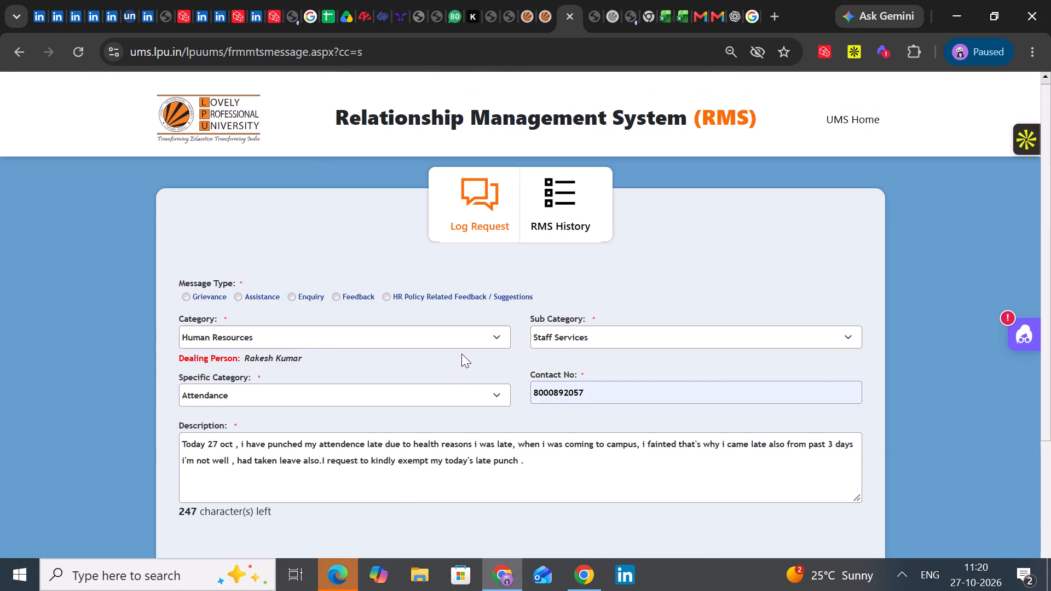
{"action": "left_click", "coordinate": [245, 294]}
{"action": "scroll", "coordinate": [351, 366], "scroll_direction": "down", "scroll_amount": 5}
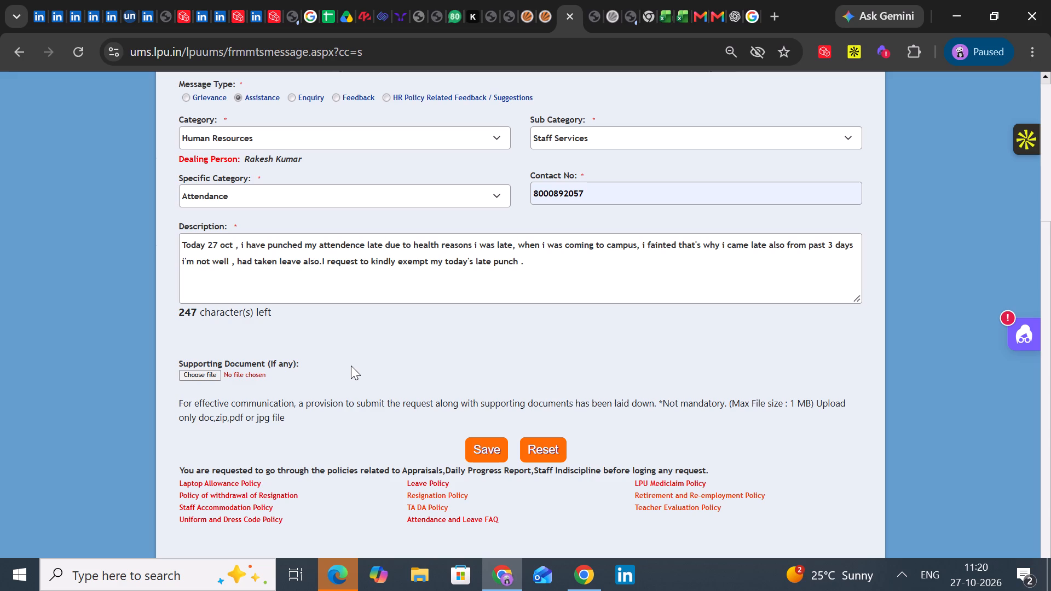
{"action": "left_click", "coordinate": [498, 453]}
{"action": "scroll", "coordinate": [498, 453], "scroll_direction": "down", "scroll_amount": 1}
{"action": "scroll", "coordinate": [498, 453], "scroll_direction": "up", "scroll_amount": 3}
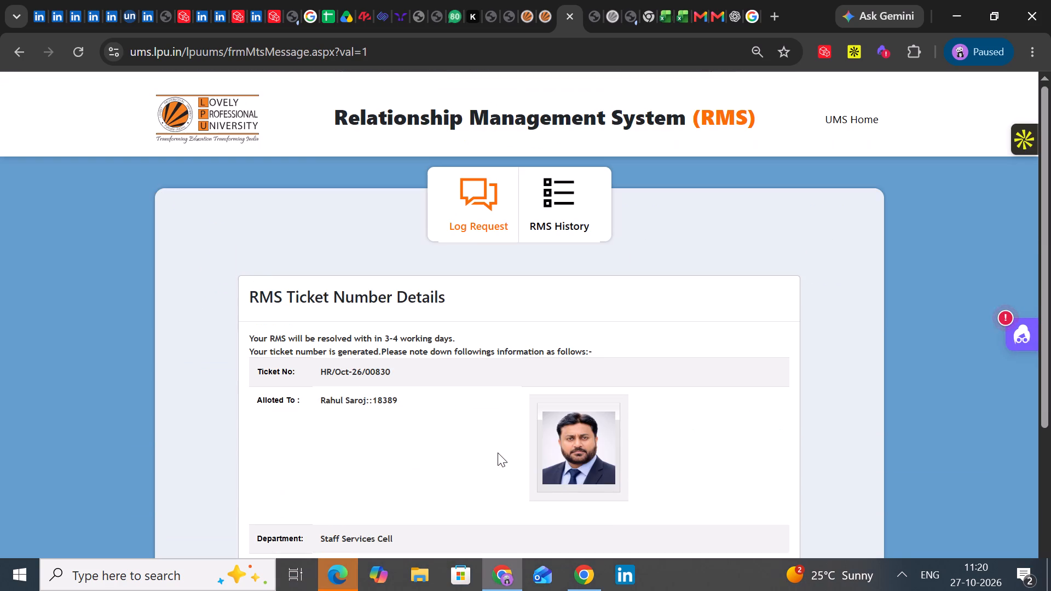
Return to the UMS home page and look over the dashboard's administrative tasks, priorities and attendance sections.
{"action": "left_click", "coordinate": [851, 123]}
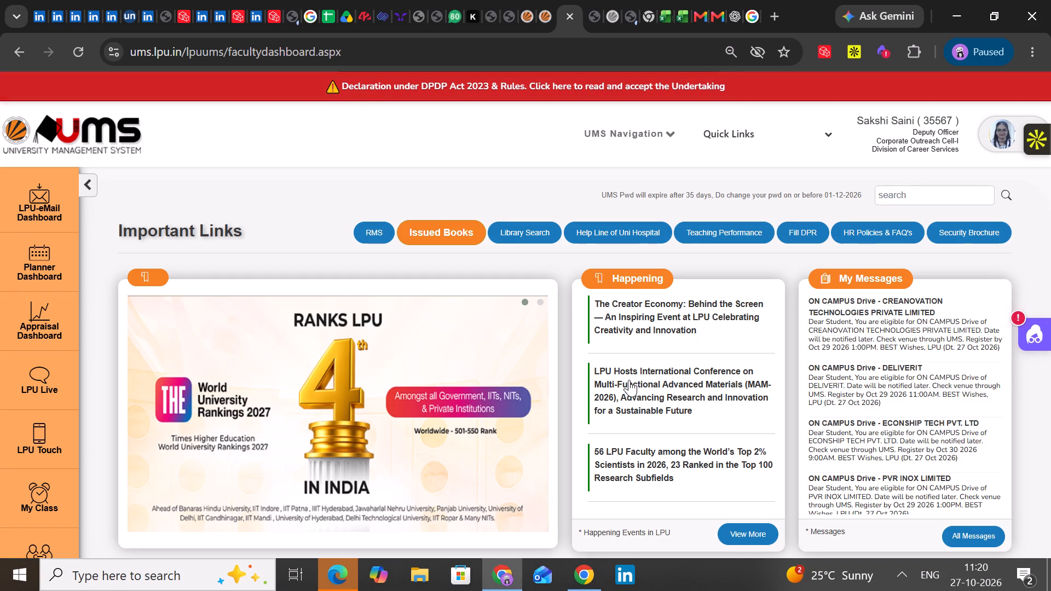
{"action": "scroll", "coordinate": [629, 380], "scroll_direction": "down", "scroll_amount": 3}
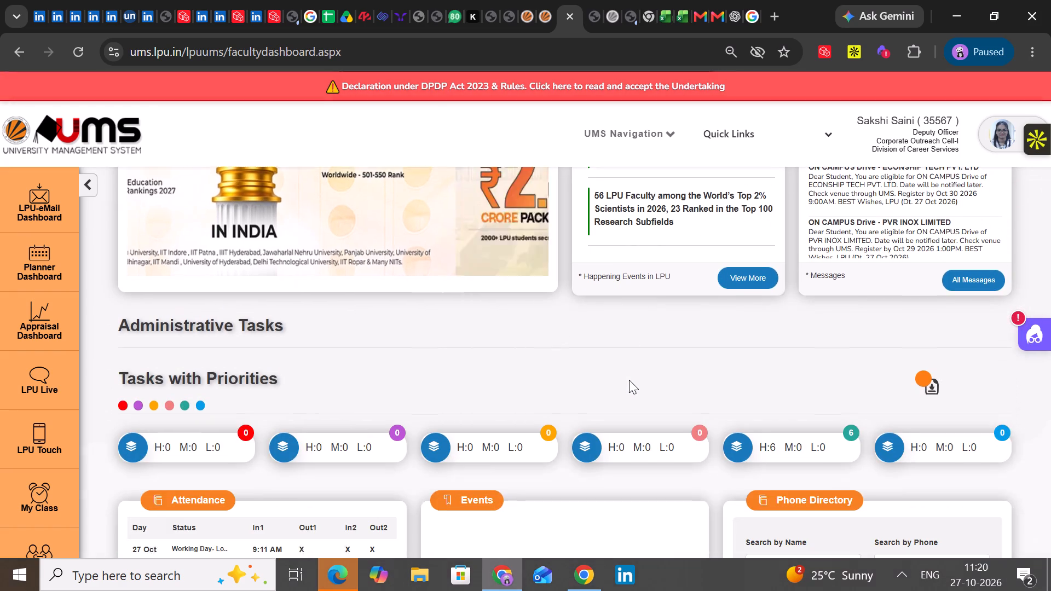
{"action": "scroll", "coordinate": [629, 380], "scroll_direction": "down", "scroll_amount": 2}
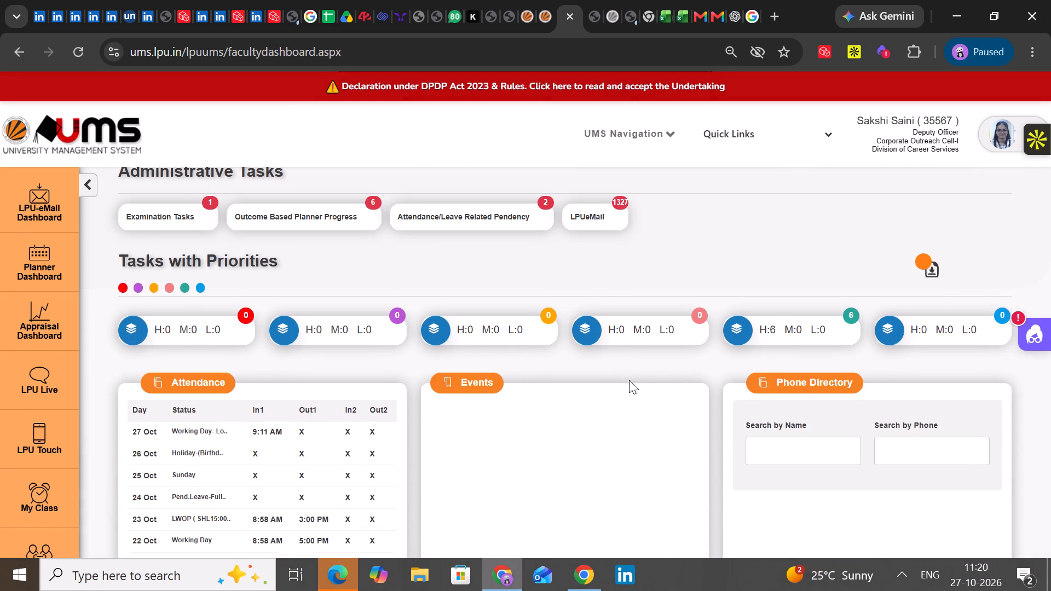
{"action": "scroll", "coordinate": [629, 380], "scroll_direction": "down", "scroll_amount": 3}
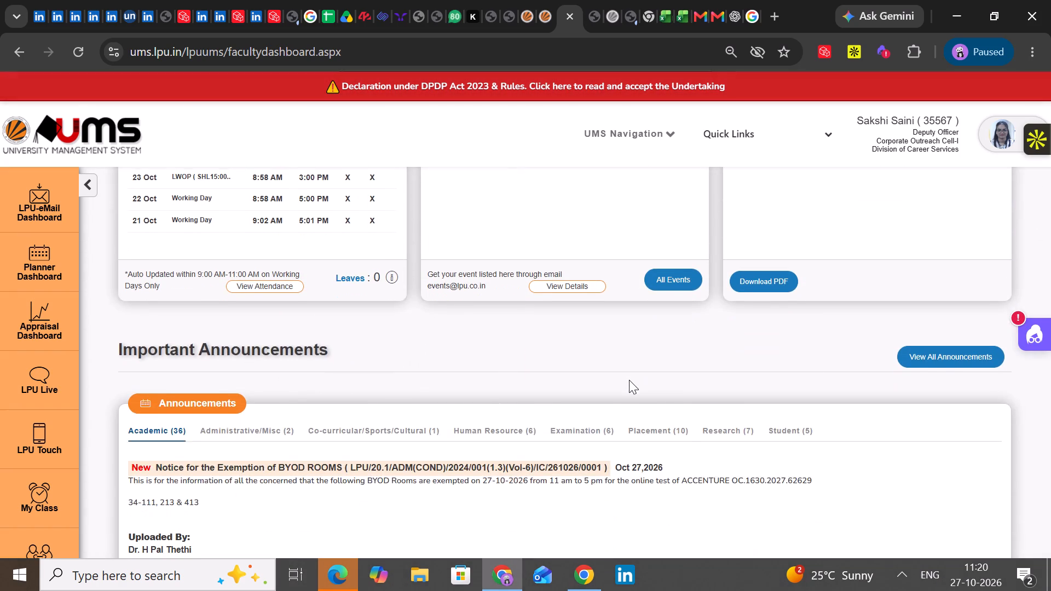
Read the Academic announcements on computer lab exemptions and restricted movement during the Accenture placement drive.
{"action": "scroll", "coordinate": [629, 380], "scroll_direction": "down", "scroll_amount": 2}
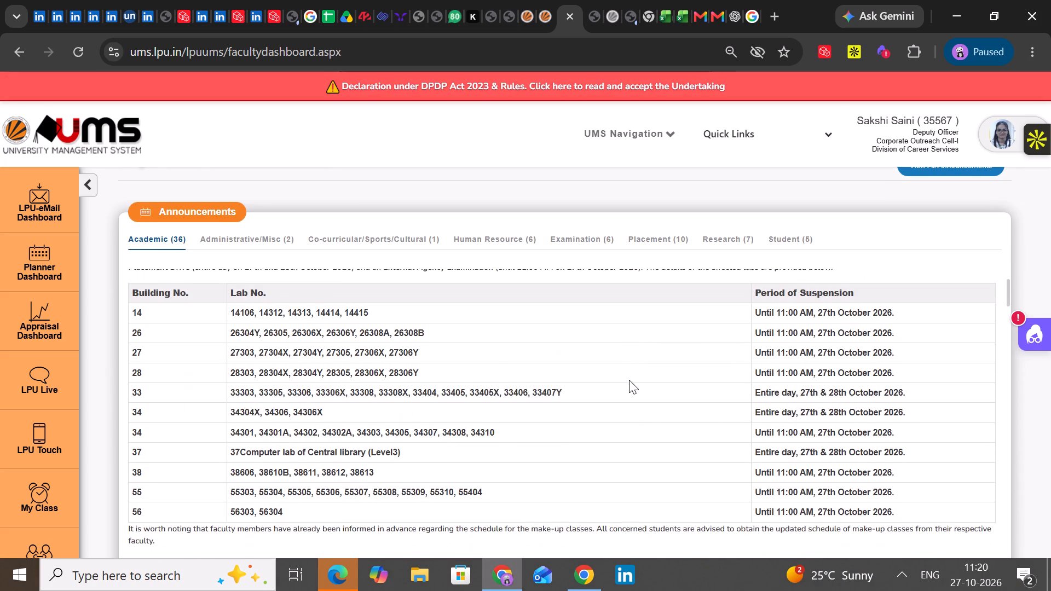
{"action": "scroll", "coordinate": [629, 380], "scroll_direction": "down", "scroll_amount": 2}
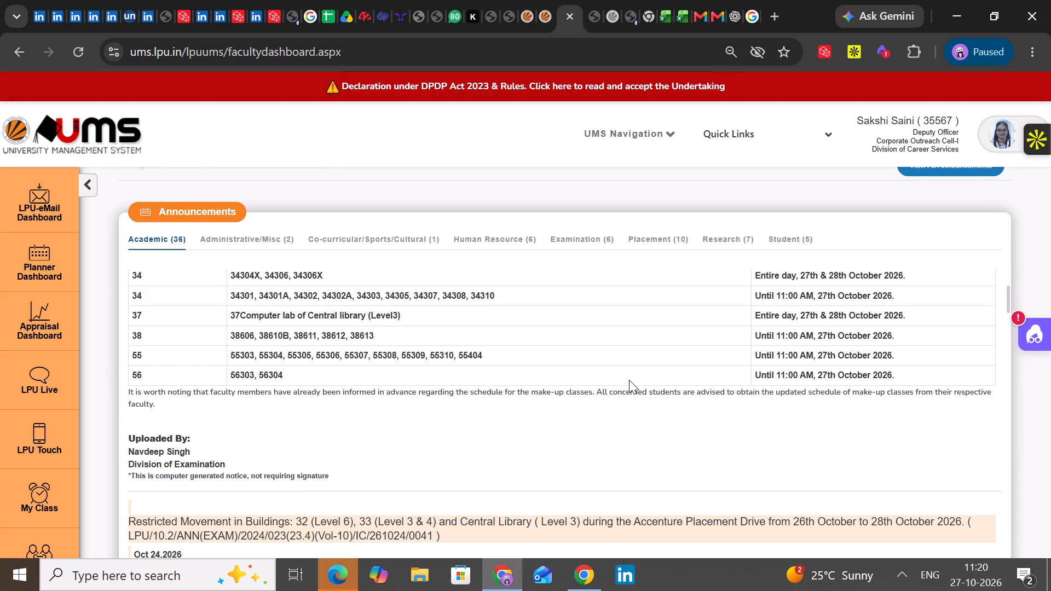
{"action": "scroll", "coordinate": [629, 380], "scroll_direction": "down", "scroll_amount": 3}
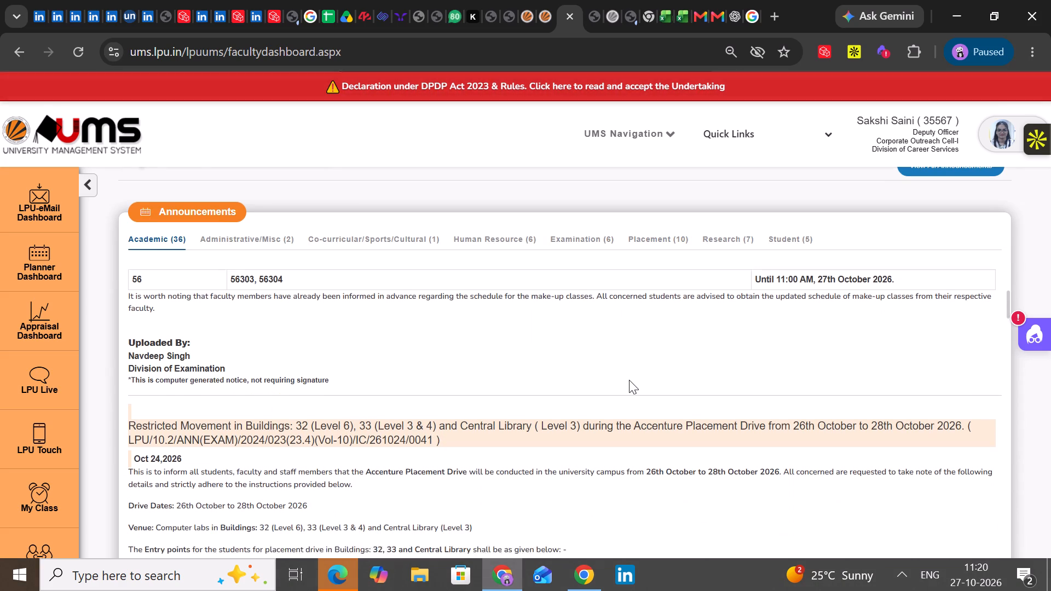
{"action": "scroll", "coordinate": [629, 380], "scroll_direction": "down", "scroll_amount": 1}
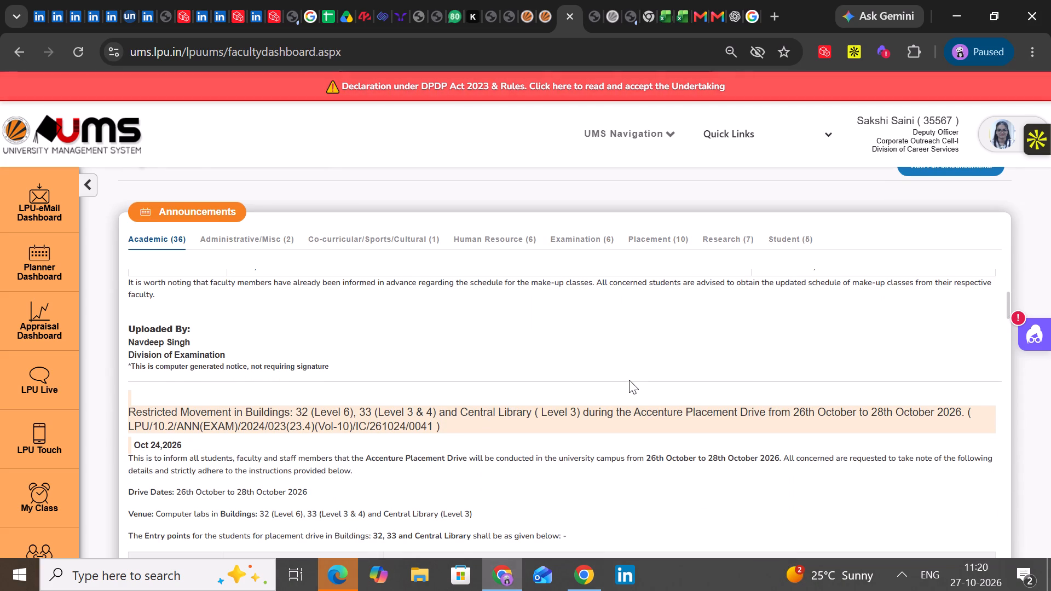
{"action": "scroll", "coordinate": [629, 380], "scroll_direction": "down", "scroll_amount": 3}
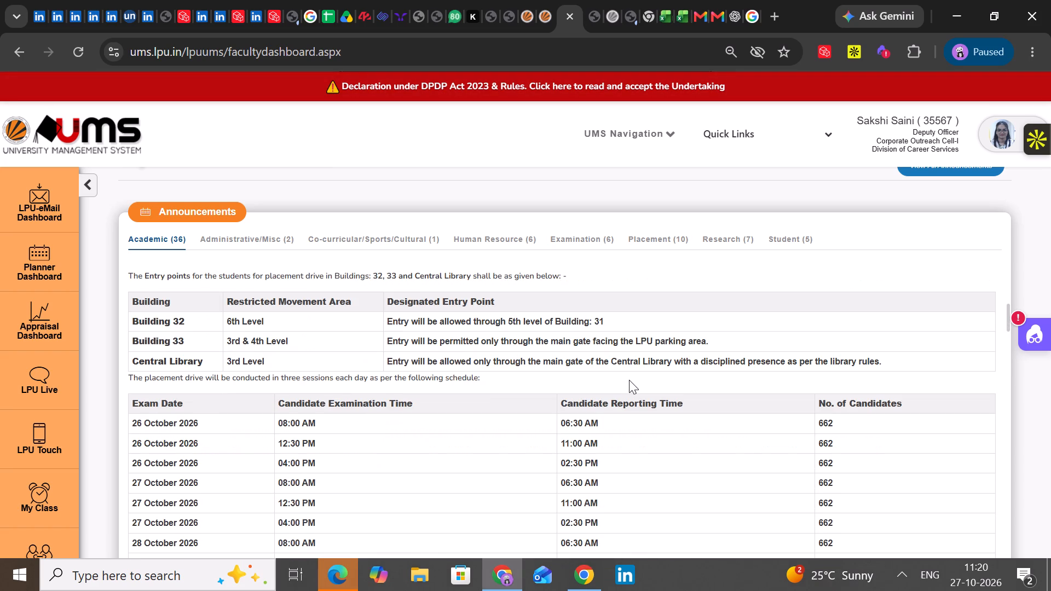
{"action": "scroll", "coordinate": [629, 380], "scroll_direction": "down", "scroll_amount": 1}
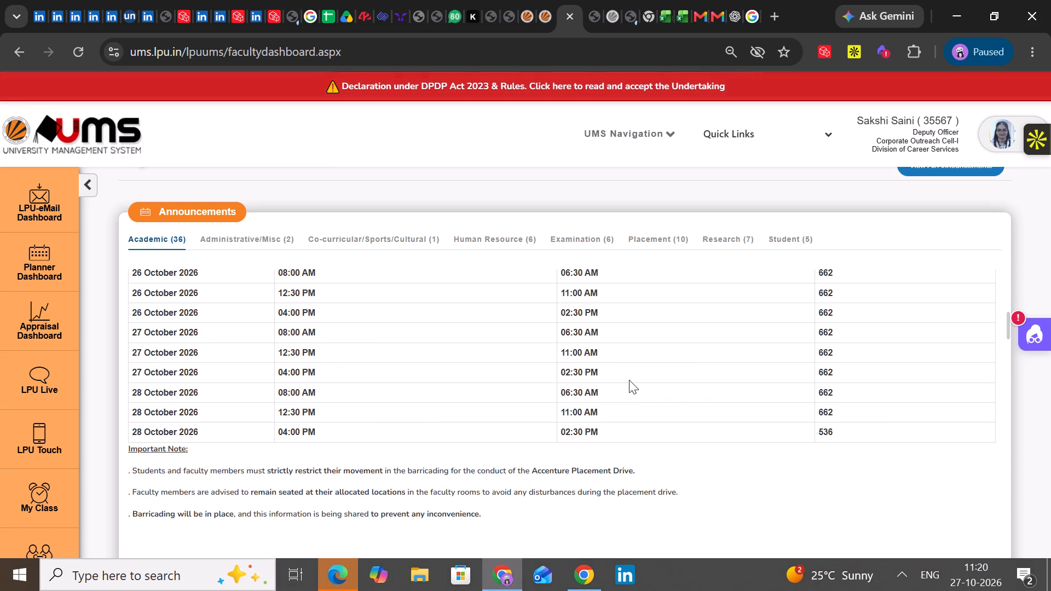
{"action": "scroll", "coordinate": [629, 380], "scroll_direction": "up", "scroll_amount": 1}
{"action": "scroll", "coordinate": [629, 380], "scroll_direction": "down", "scroll_amount": 1}
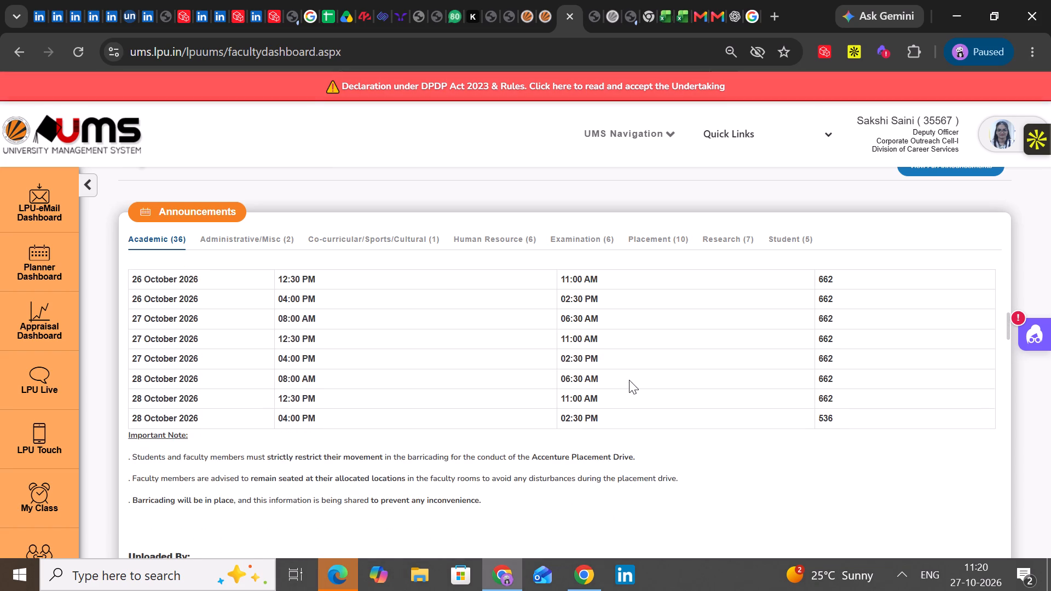
{"action": "scroll", "coordinate": [629, 380], "scroll_direction": "up", "scroll_amount": 16}
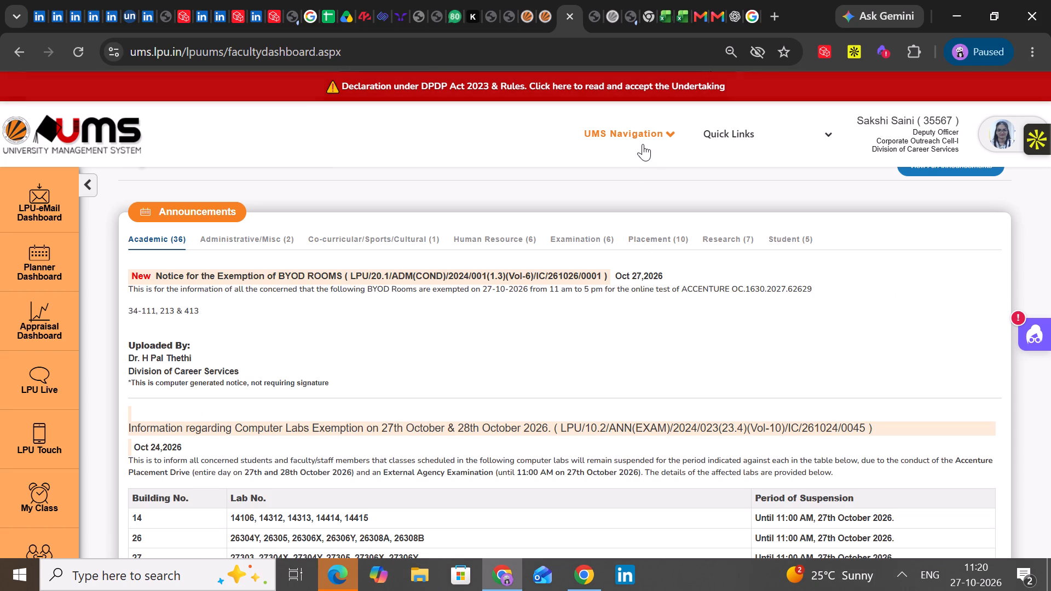
Open the Placement Portal from the Division of Career Services section of the UMS navigation.
{"action": "left_click", "coordinate": [643, 144]}
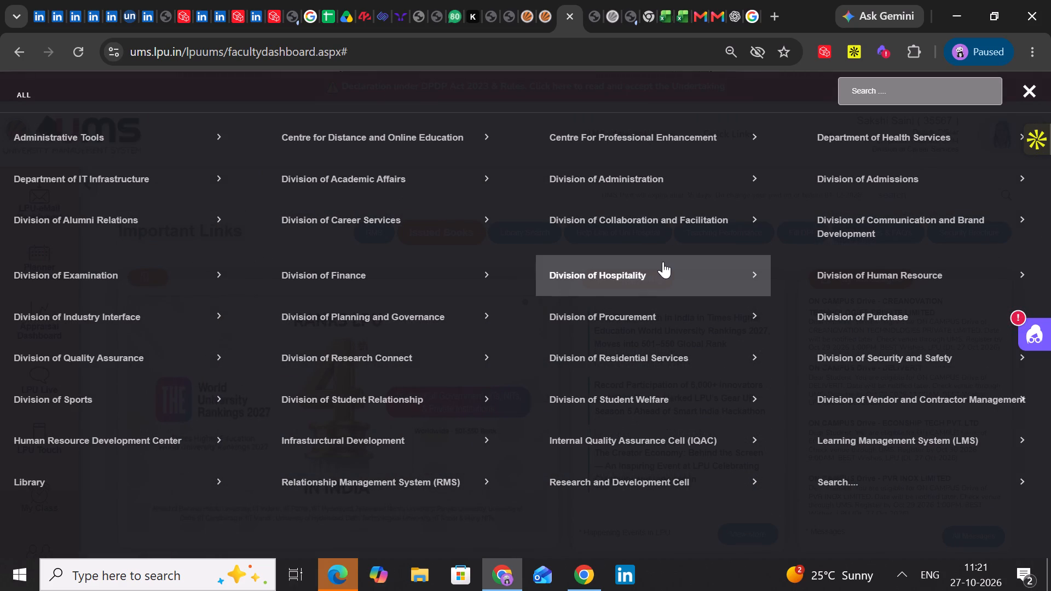
{"action": "left_click", "coordinate": [452, 217]}
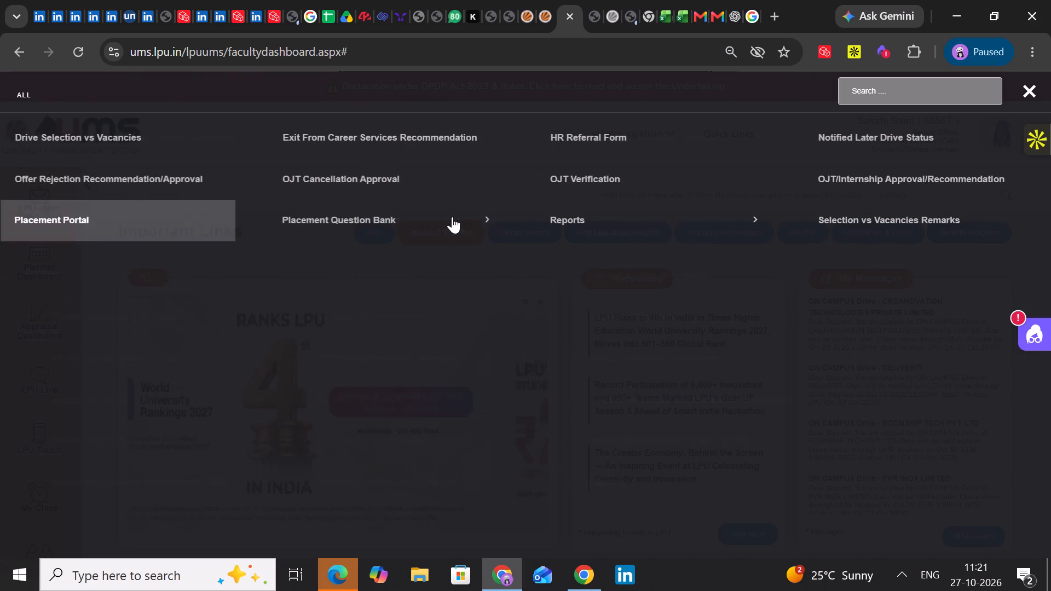
{"action": "left_click", "coordinate": [163, 234]}
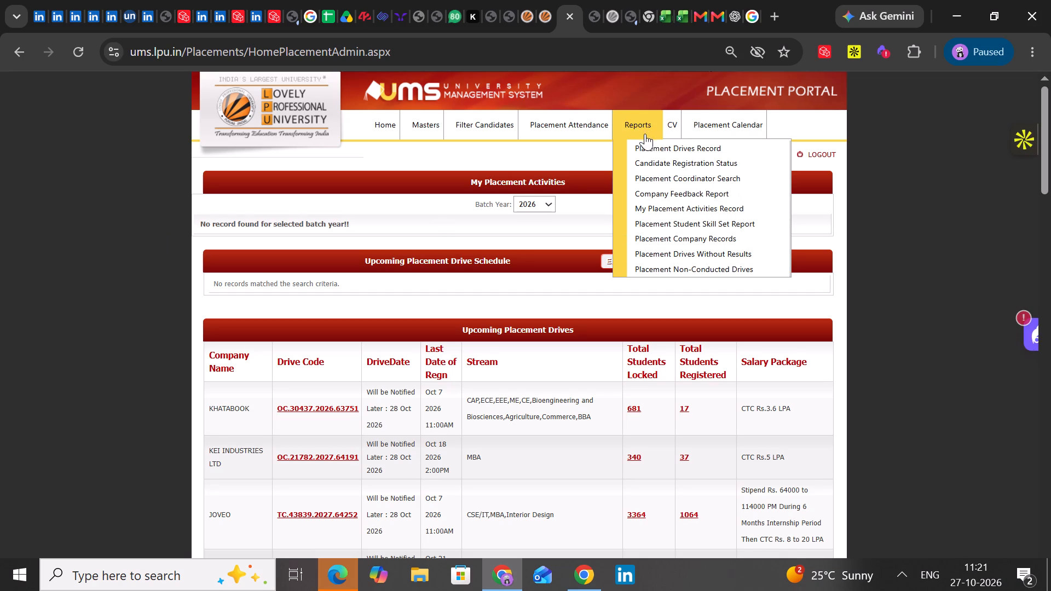
Open the Placement Drives Record report and show the drives for batch 2027 and company CIRCOLIFE.
{"action": "left_click", "coordinate": [647, 146]}
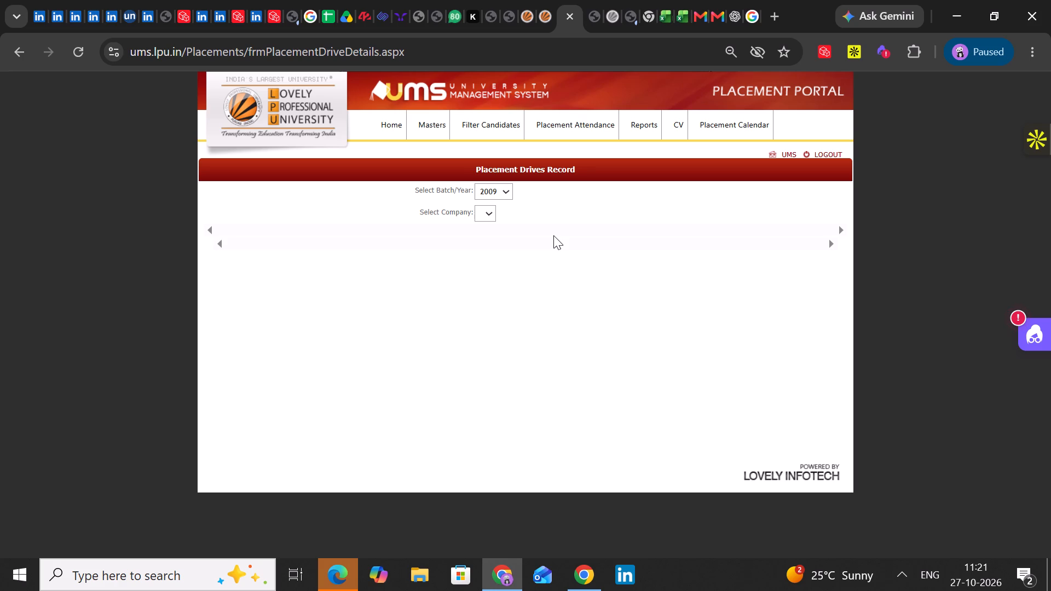
{"action": "left_click", "coordinate": [501, 193]}
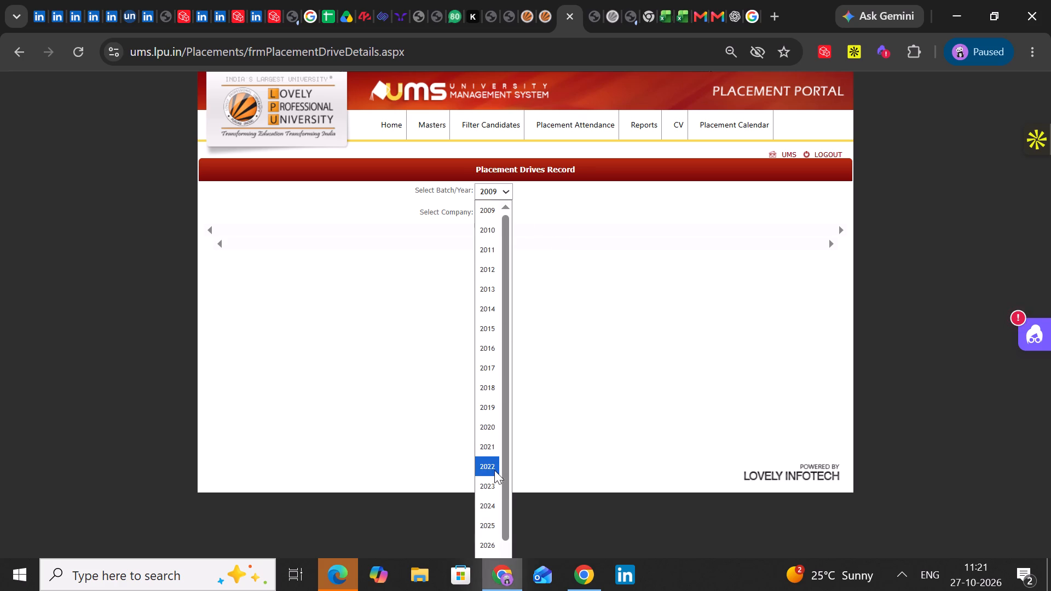
{"action": "left_click_drag", "start_coordinate": [505, 508], "coordinate": [505, 538]}
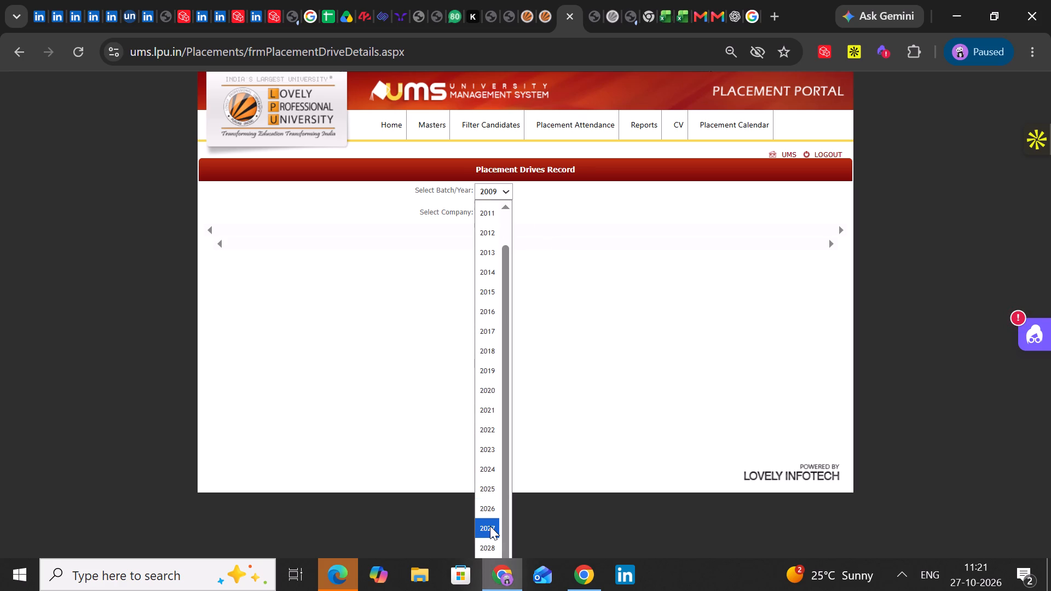
{"action": "left_click", "coordinate": [490, 526]}
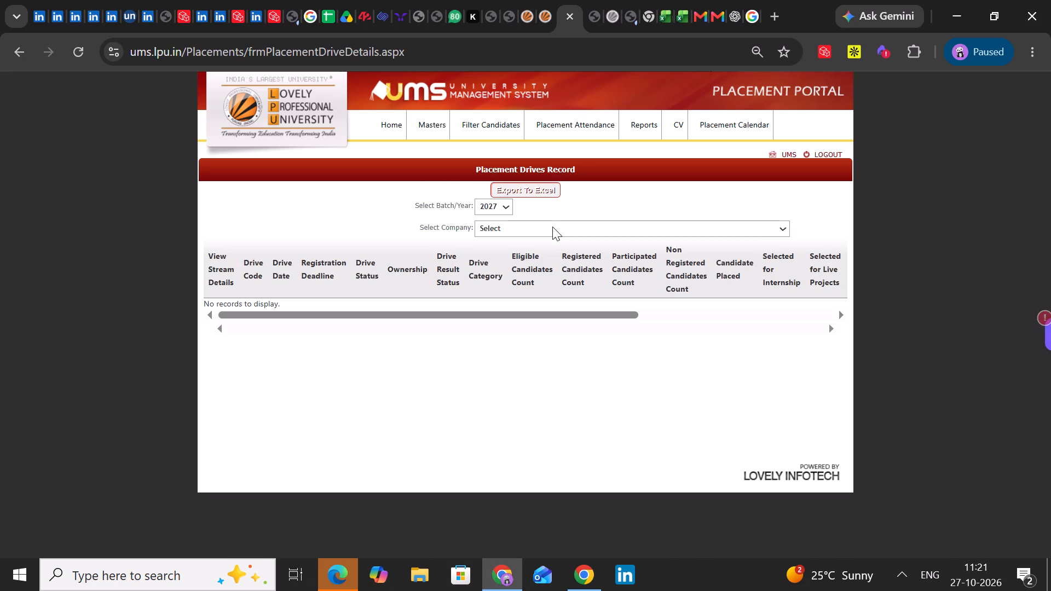
{"action": "left_click", "coordinate": [552, 227]}
{"action": "type", "text": "circ"}
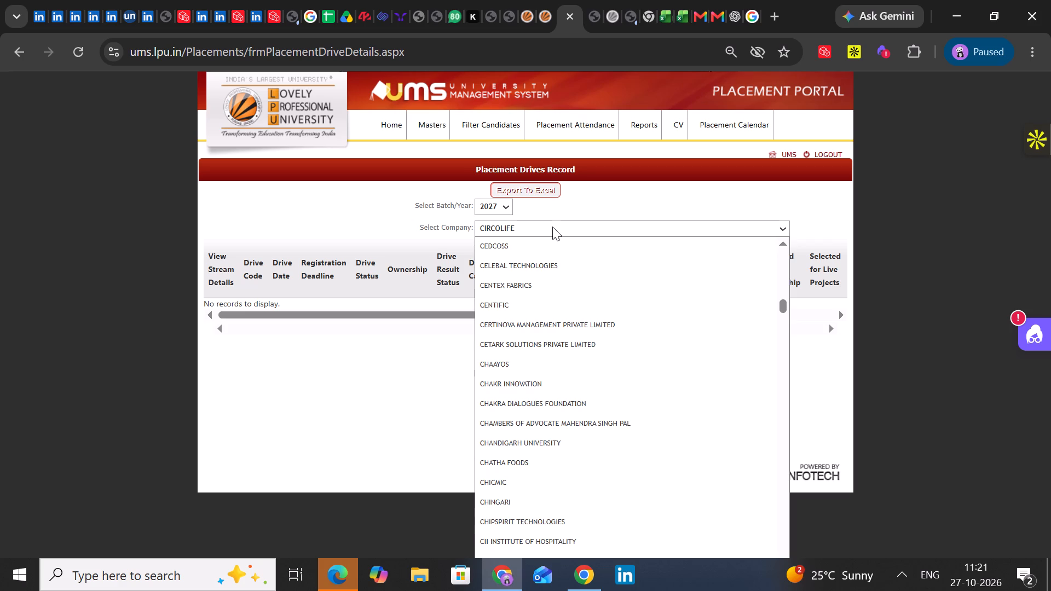
{"action": "left_click", "coordinate": [557, 222]}
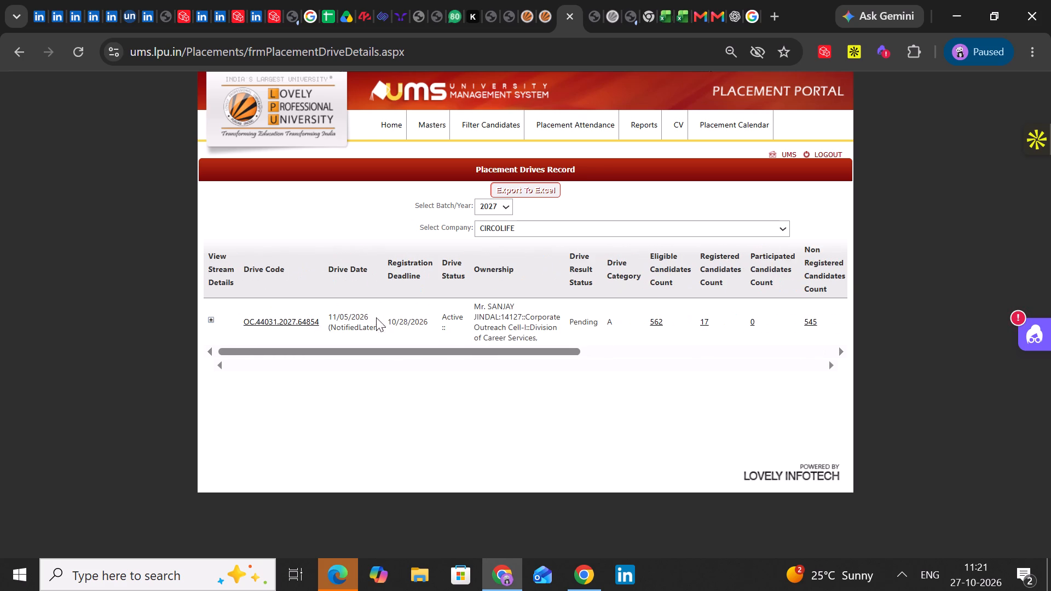
View the details of the CIRCOLIFE on-campus drive OC.44031.2027.64854.
{"action": "left_click", "coordinate": [292, 320]}
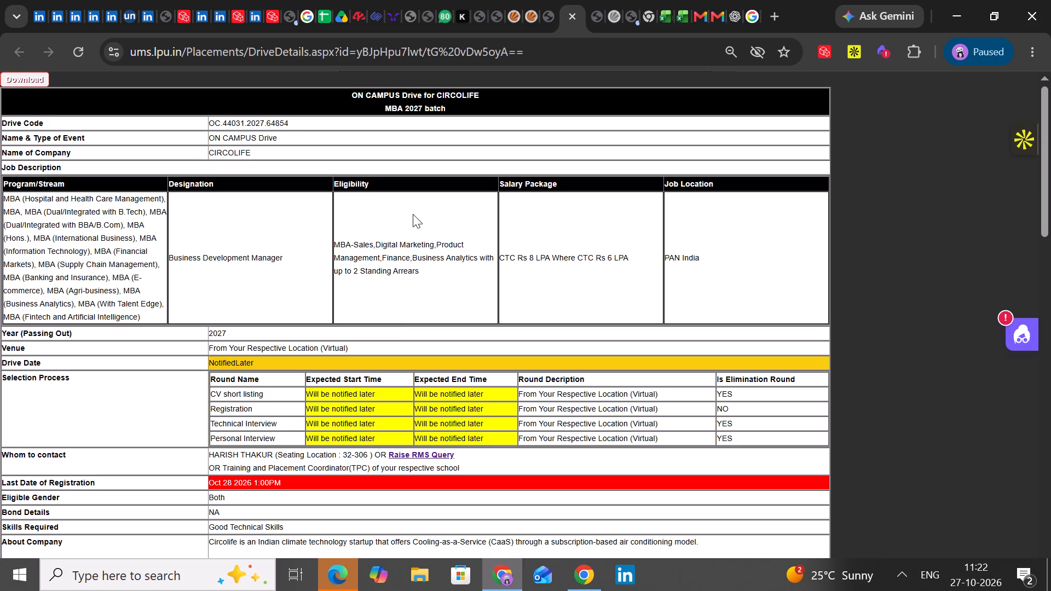
Go back to the CIRCOLIFE drive record and open its list of registered candidates to look through.
{"action": "left_click", "coordinate": [550, 19]}
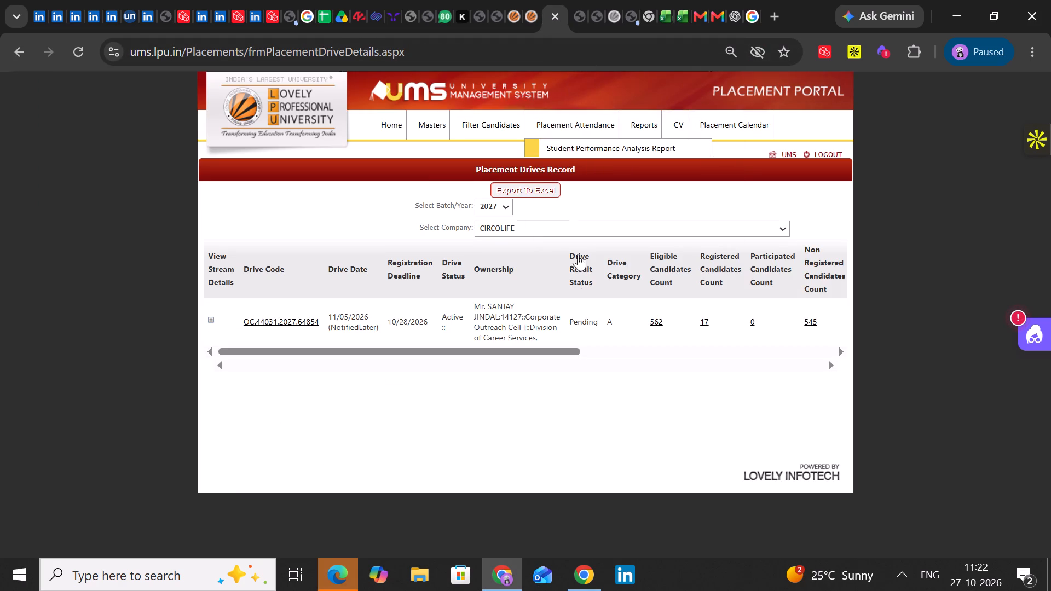
{"action": "left_click", "coordinate": [703, 323]}
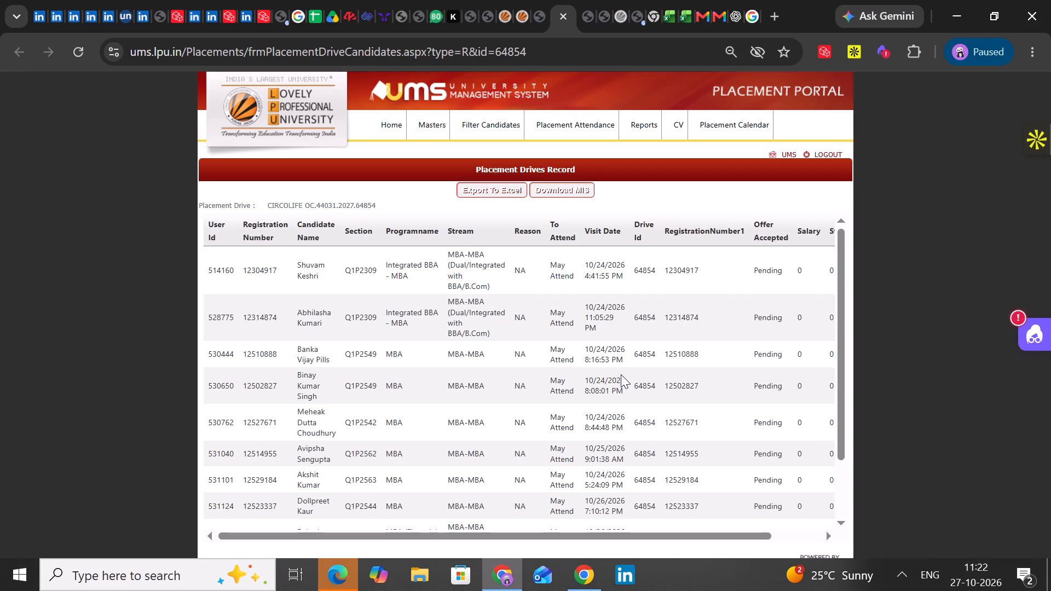
{"action": "scroll", "coordinate": [621, 374], "scroll_direction": "down", "scroll_amount": 1}
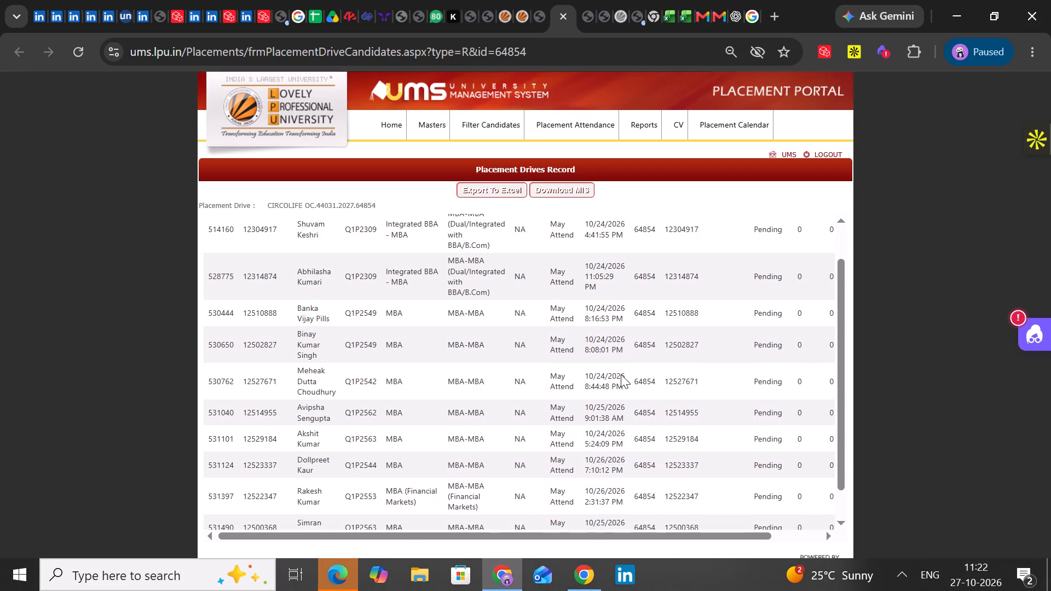
Look through the registered candidates listed for the CIRCOLIFE drive, checking their programmes, attendance, visit dates and offer status.
{"action": "scroll", "coordinate": [621, 374], "scroll_direction": "down", "scroll_amount": 2}
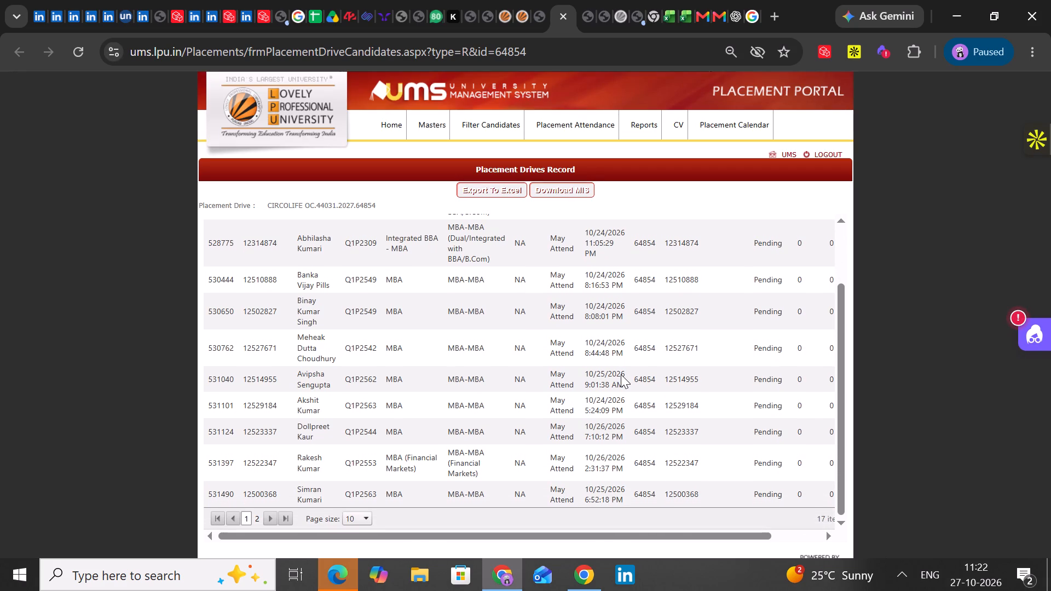
{"action": "scroll", "coordinate": [621, 374], "scroll_direction": "down", "scroll_amount": 1}
{"action": "scroll", "coordinate": [621, 374], "scroll_direction": "up", "scroll_amount": 1}
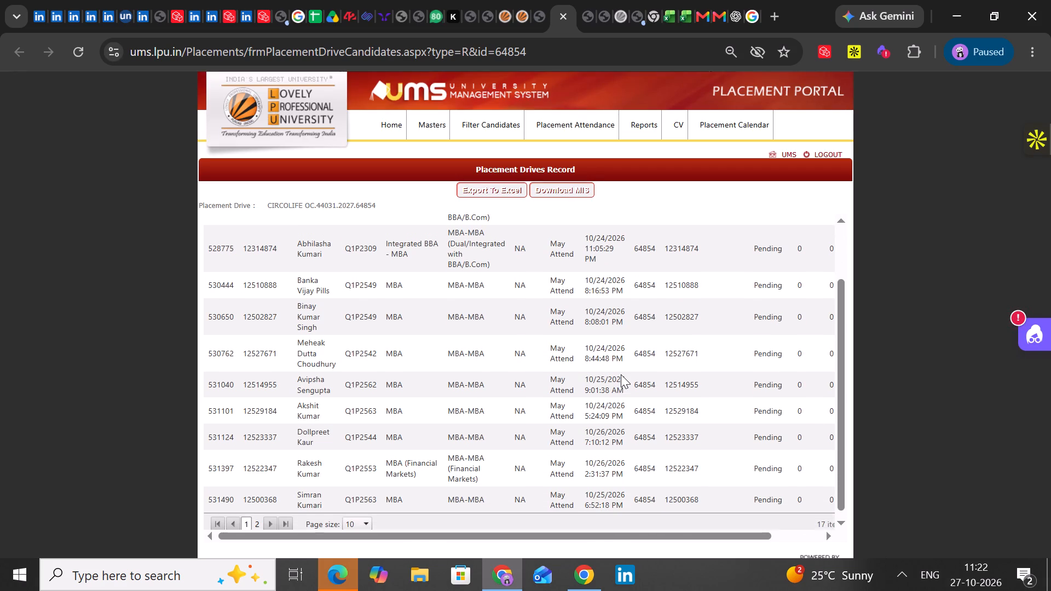
{"action": "scroll", "coordinate": [621, 374], "scroll_direction": "up", "scroll_amount": 1}
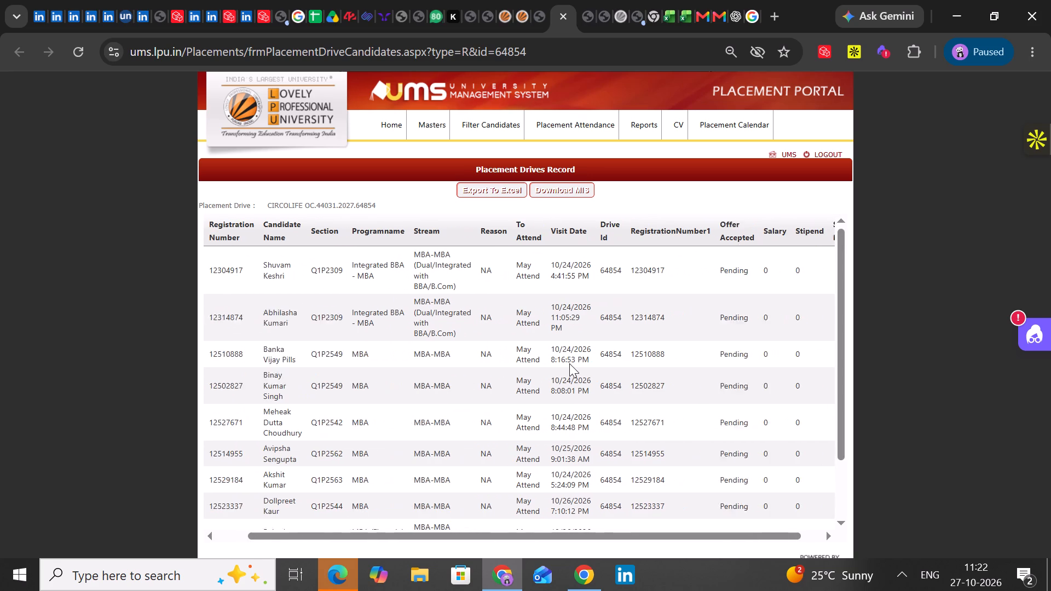
{"action": "scroll", "coordinate": [569, 363], "scroll_direction": "down", "scroll_amount": 2}
{"action": "scroll", "coordinate": [569, 363], "scroll_direction": "up", "scroll_amount": 1}
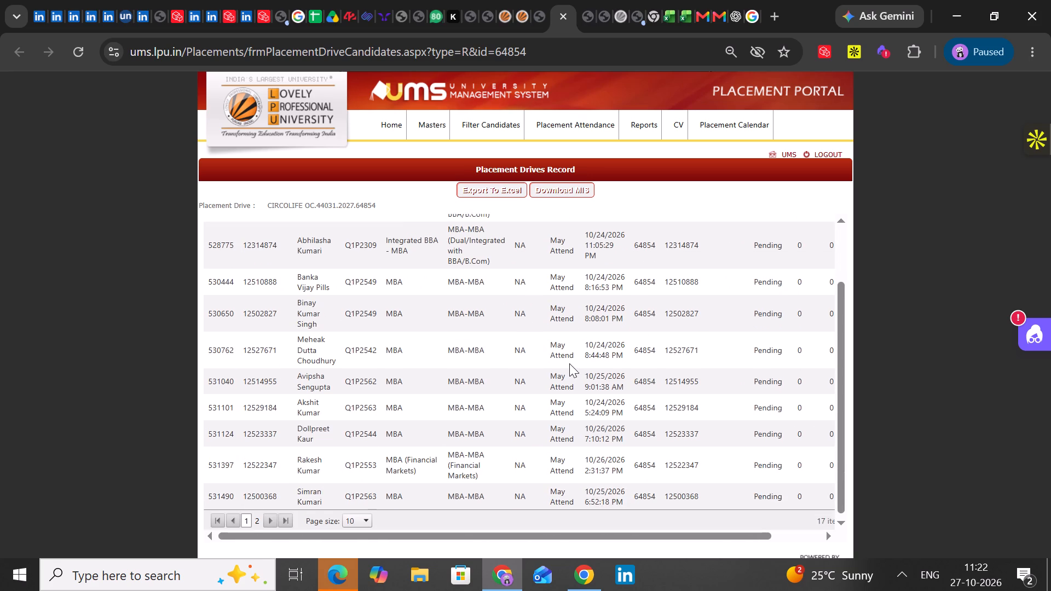
{"action": "scroll", "coordinate": [569, 363], "scroll_direction": "up", "scroll_amount": 1}
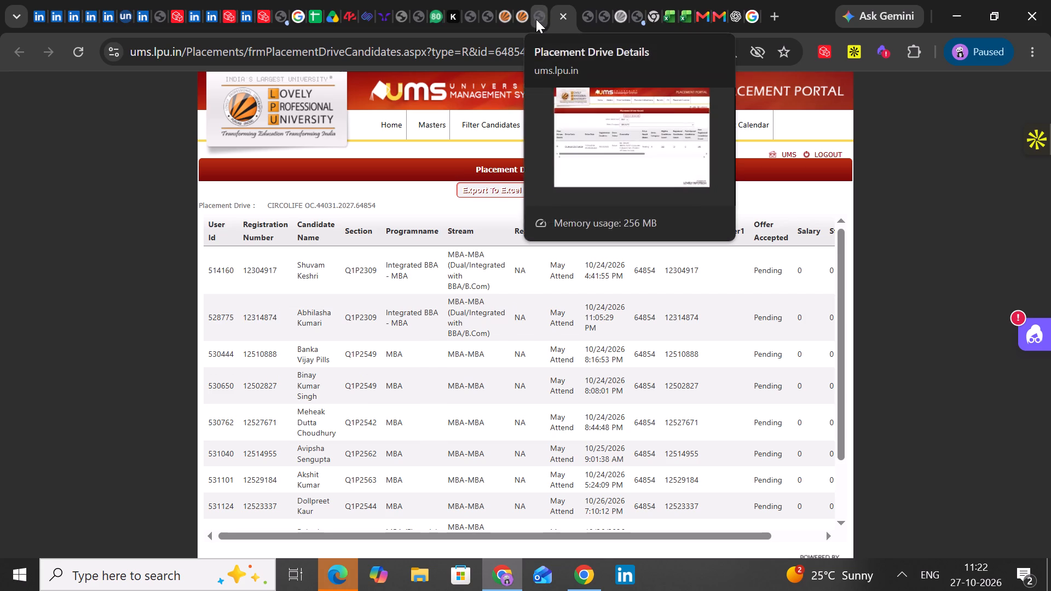
Return to the Placement Drives Record report and show the batch 2027 drives for company AEREO.
{"action": "left_click", "coordinate": [536, 19]}
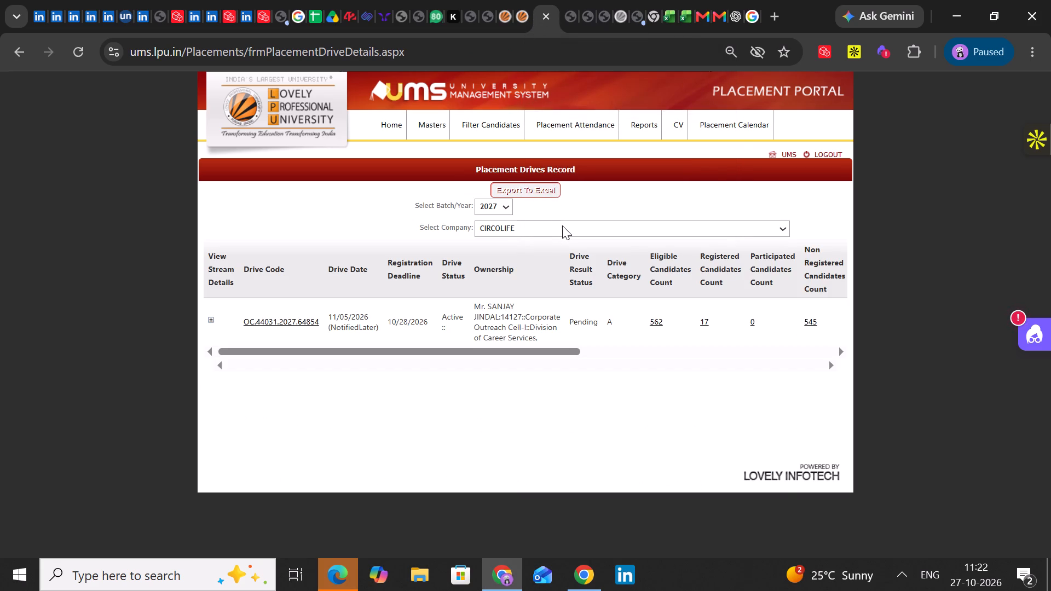
{"action": "left_click", "coordinate": [562, 225]}
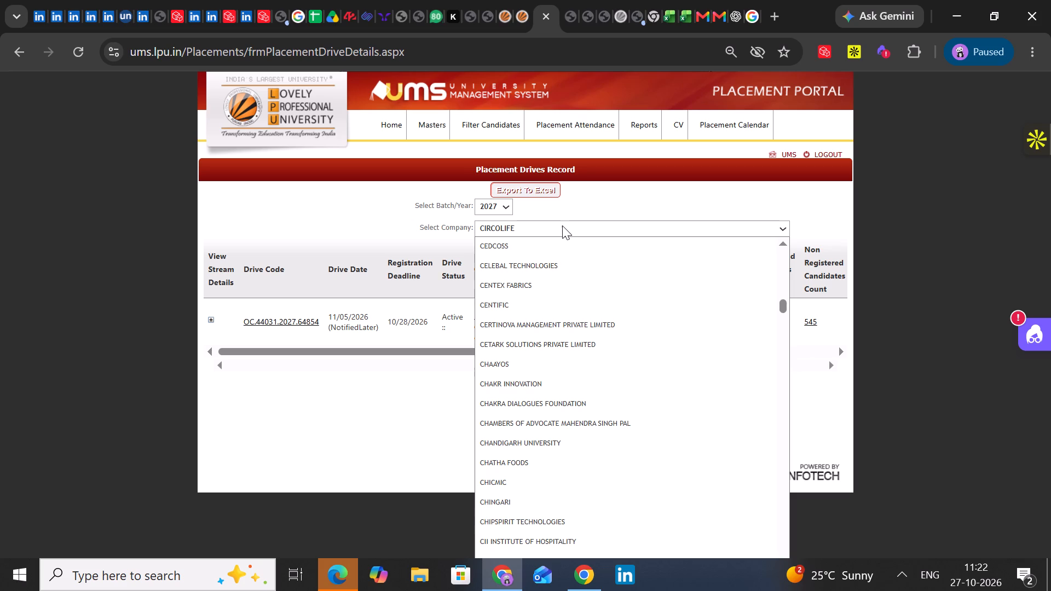
{"action": "type", "text": "aereo"}
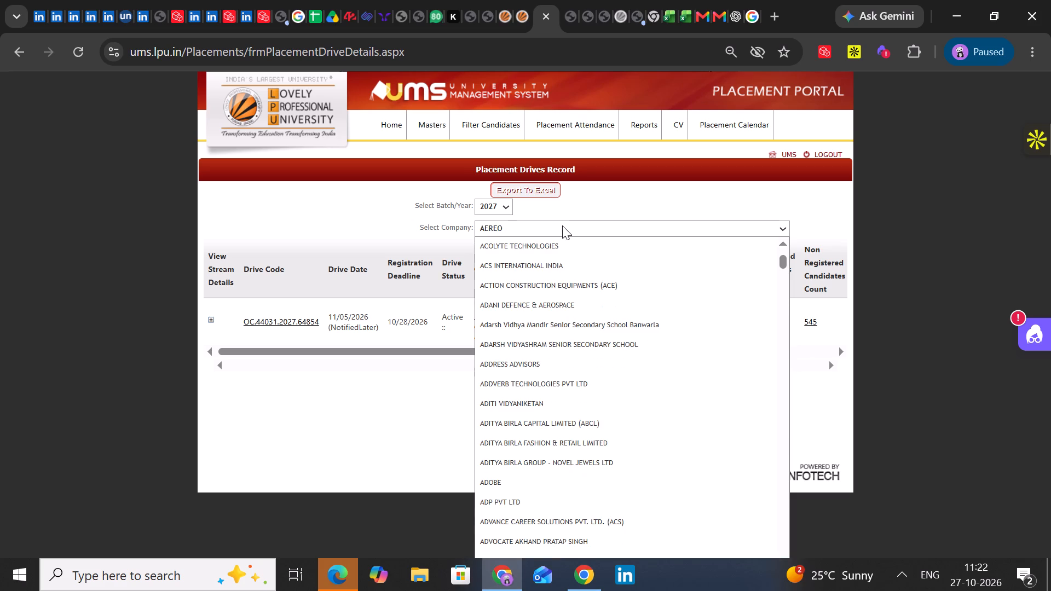
{"action": "key", "text": "Return"}
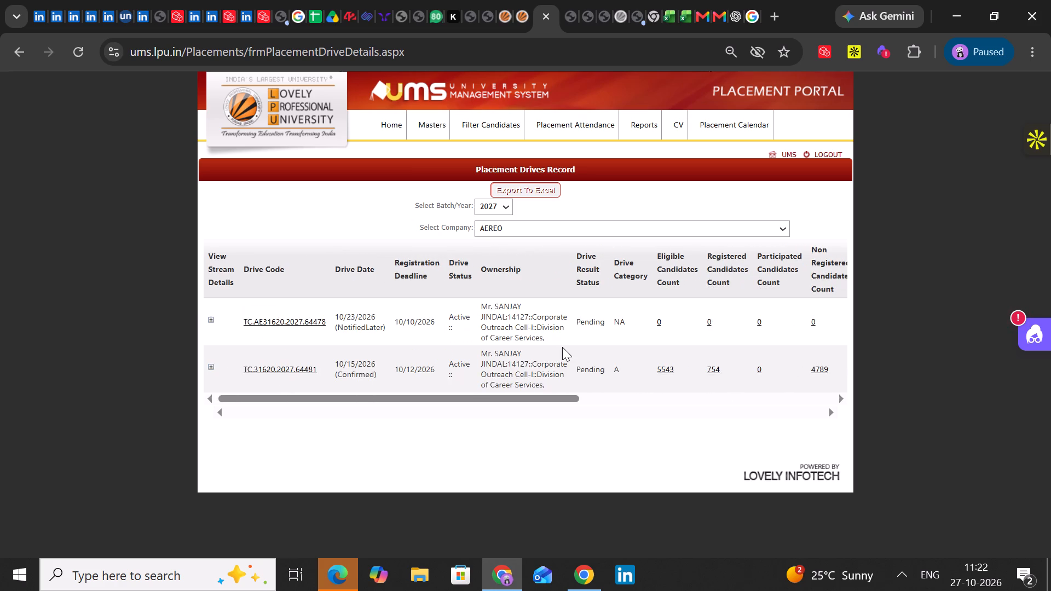
View the details of AEREO drive TC.31620.2027.64481, and close them to return to the drives record.
{"action": "left_click", "coordinate": [299, 368]}
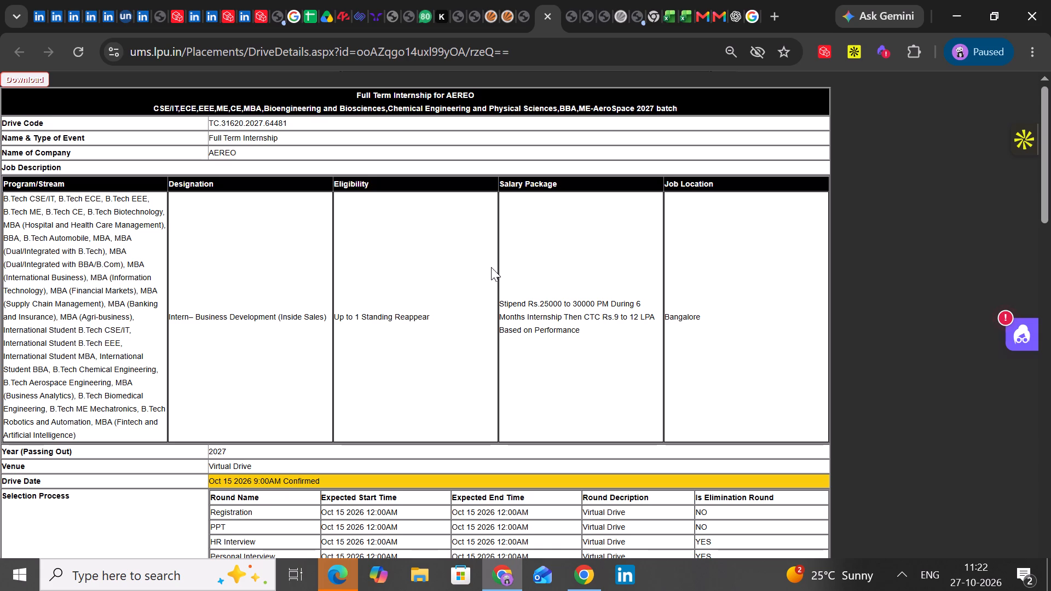
{"action": "left_click", "coordinate": [550, 10]}
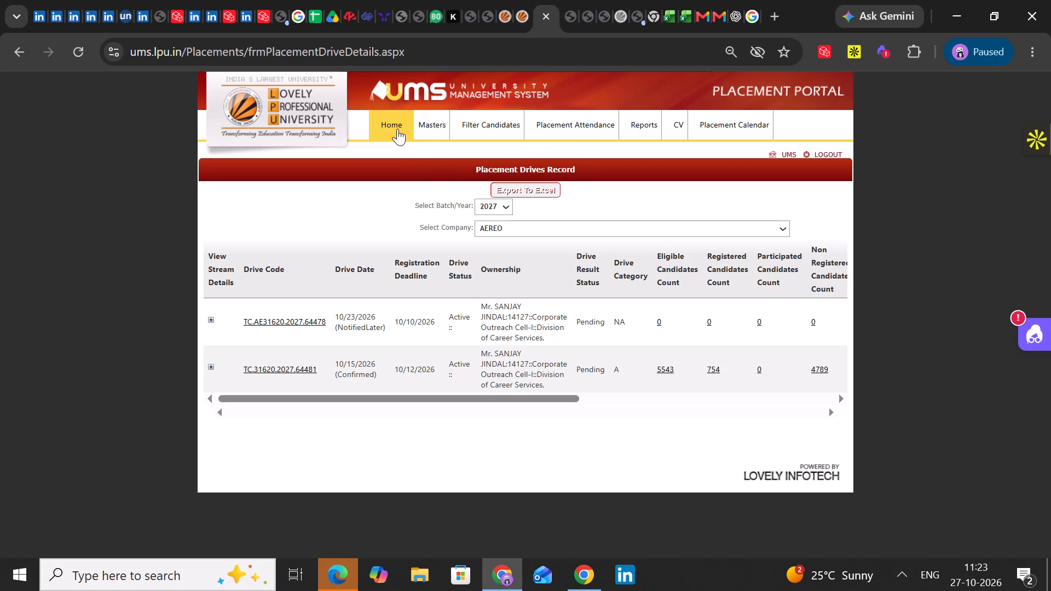
Return to the UMS dashboard, find Placement Company Communication by searching for "communication", and open it.
{"action": "left_click", "coordinate": [789, 152]}
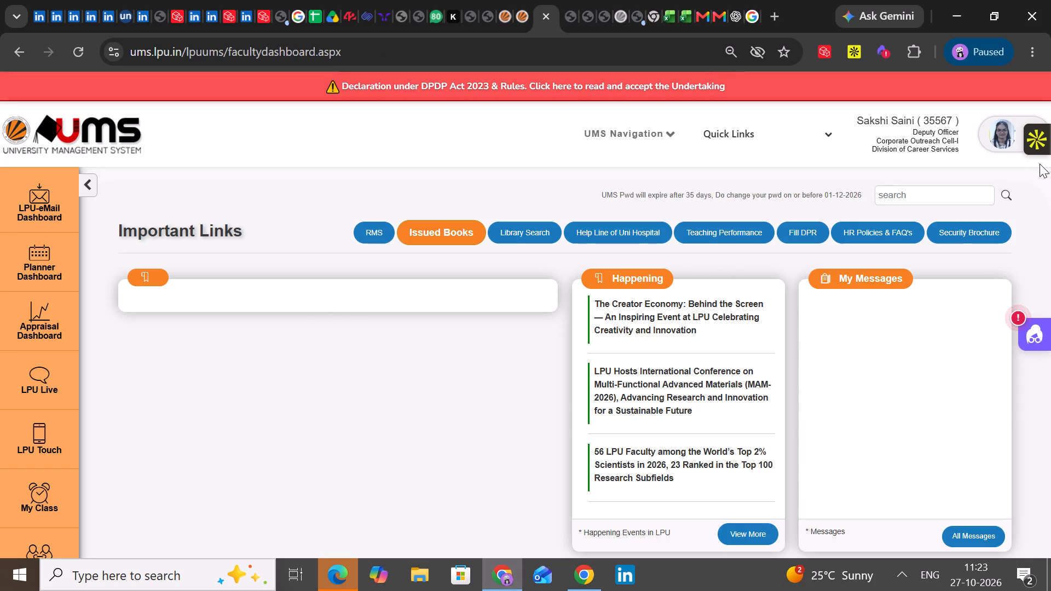
{"action": "left_click", "coordinate": [926, 193]}
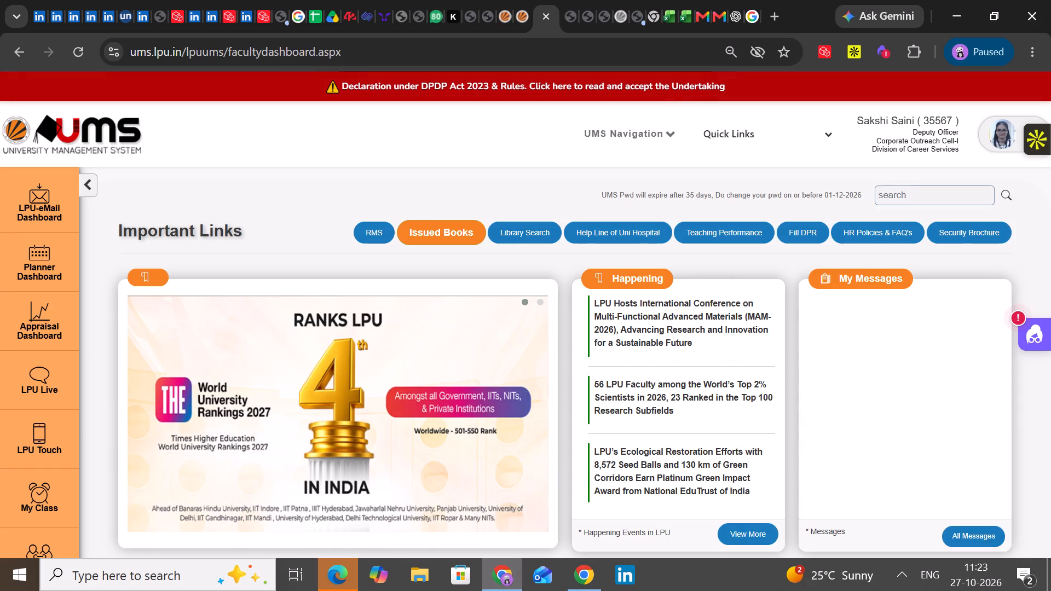
{"action": "type", "text": "coomunication"}
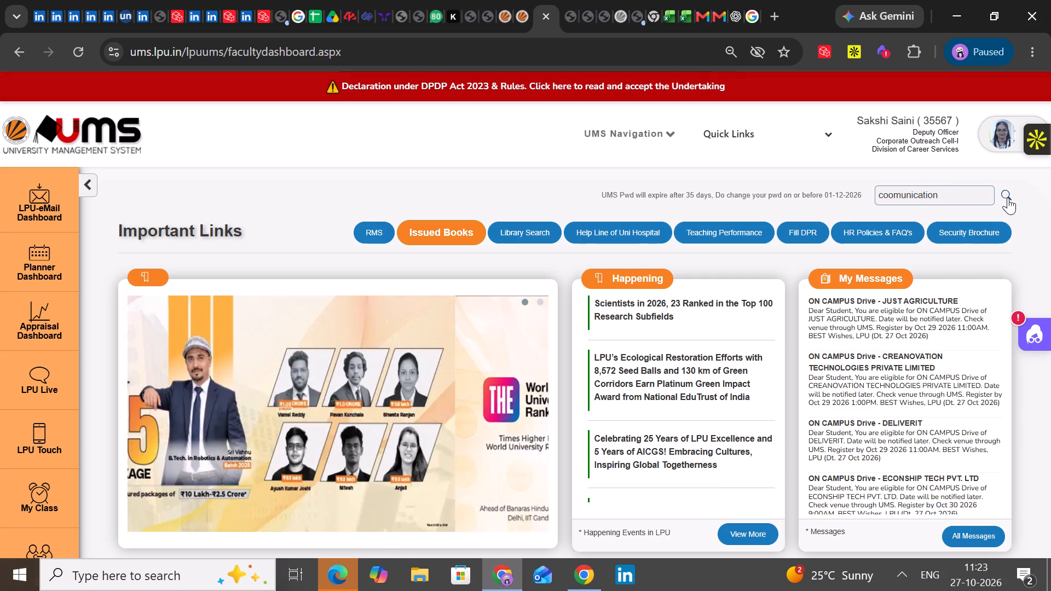
{"action": "left_click", "coordinate": [1008, 198]}
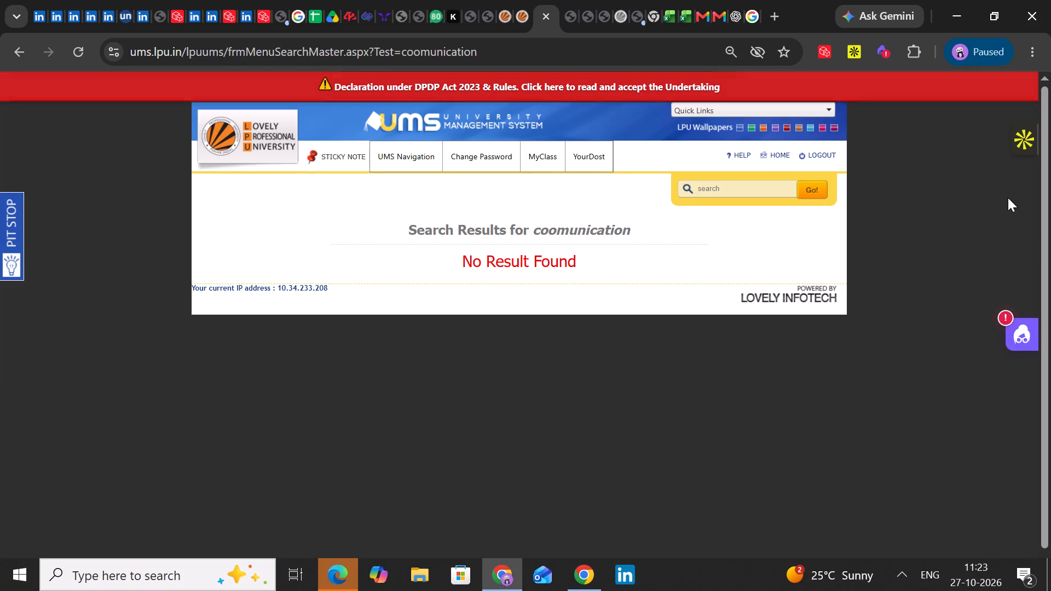
{"action": "left_click", "coordinate": [745, 175]}
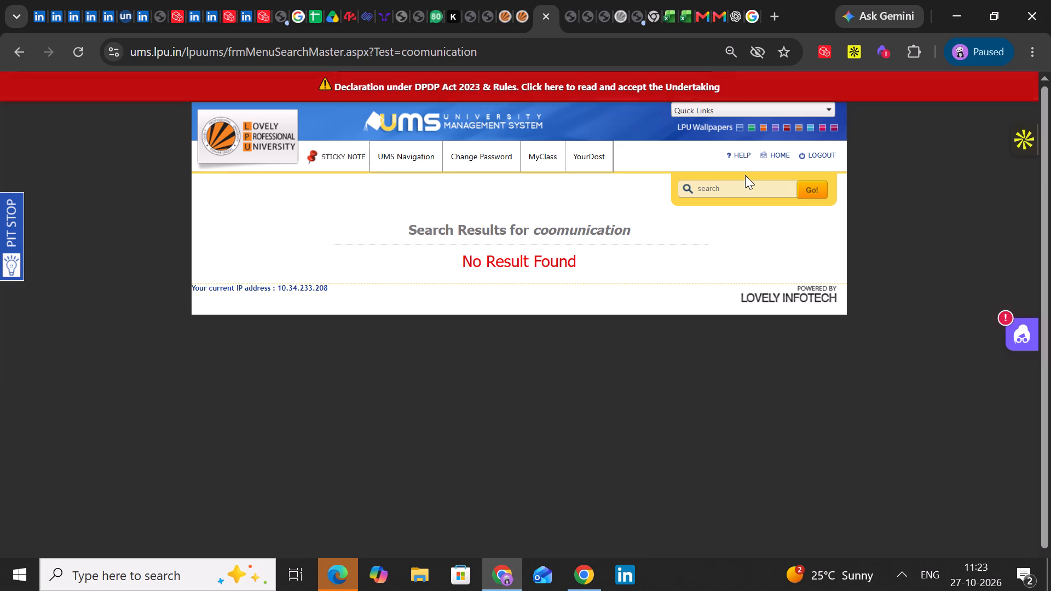
{"action": "left_click", "coordinate": [721, 190]}
{"action": "type", "text": "cou"}
{"action": "key", "text": "BackSpace"}
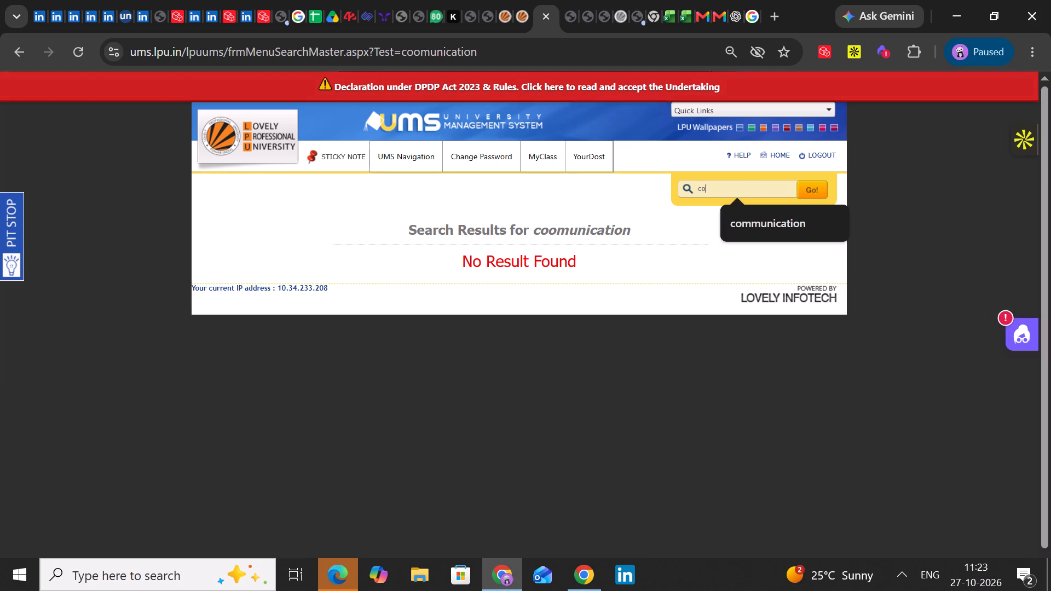
{"action": "key", "text": "BackSpace"}
{"action": "key", "text": "o"}
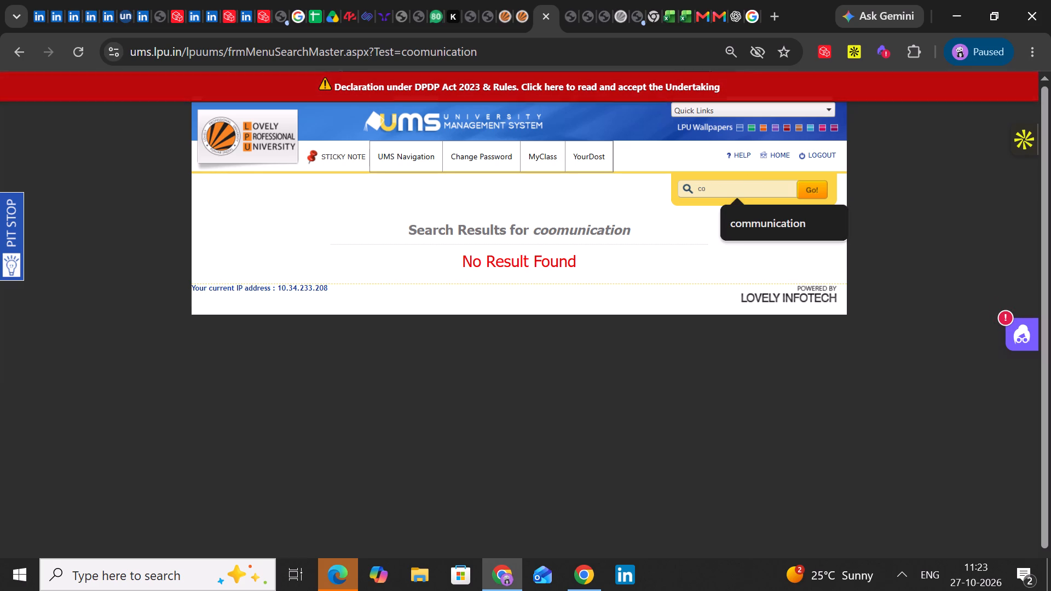
{"action": "type", "text": "mmunication"}
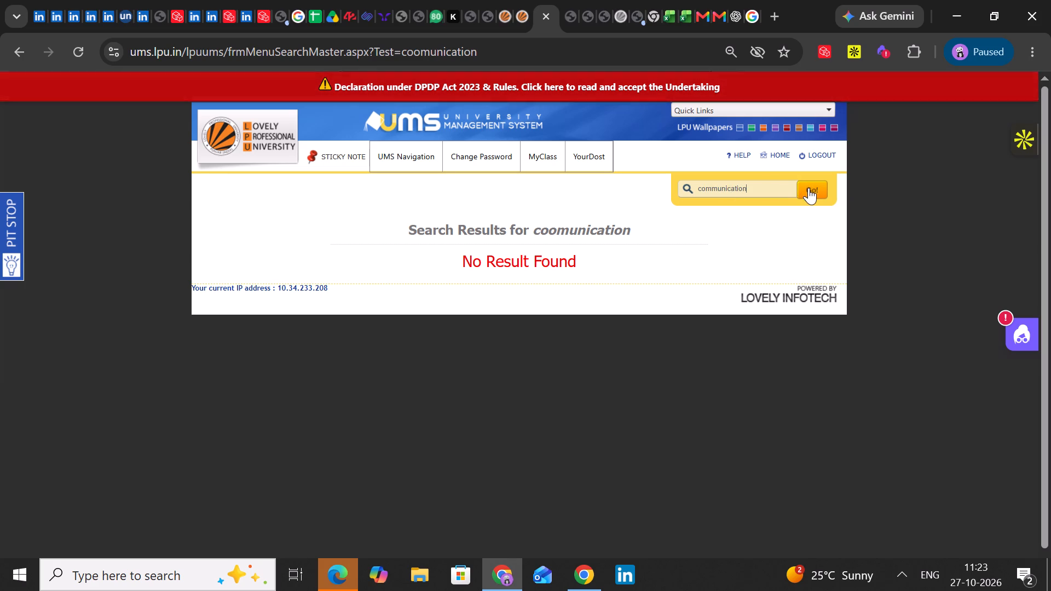
{"action": "left_click", "coordinate": [810, 188]}
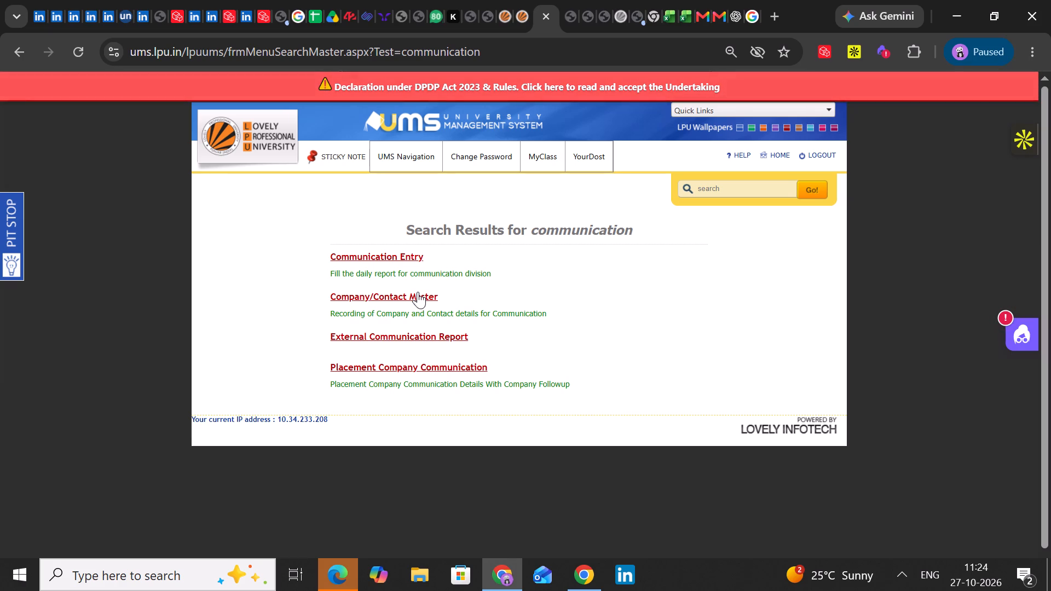
{"action": "left_click", "coordinate": [419, 363]}
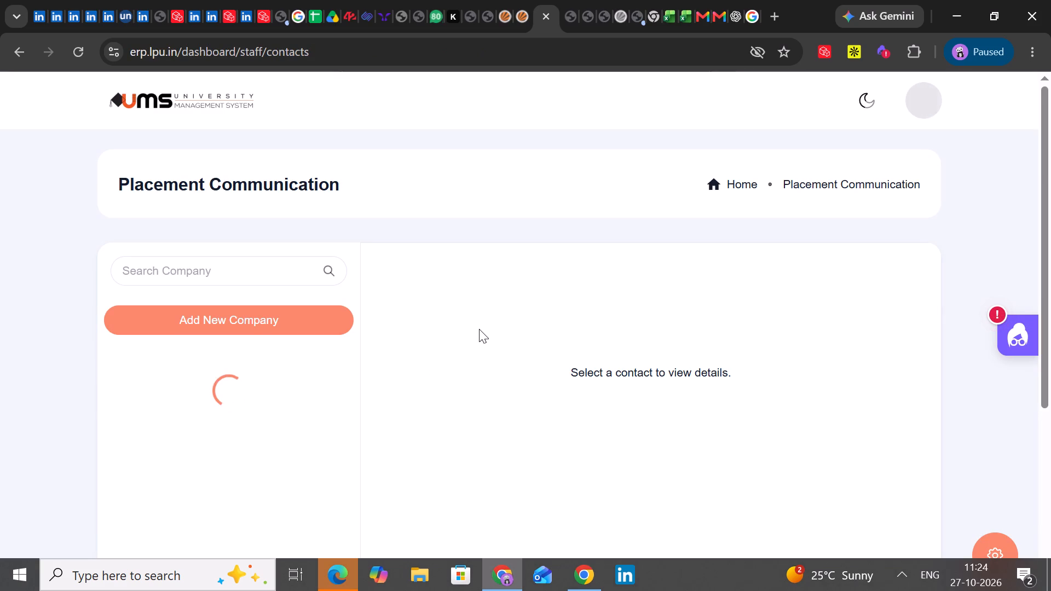
Search the Placement Communication company list for "seventy".
{"action": "left_click", "coordinate": [218, 271]}
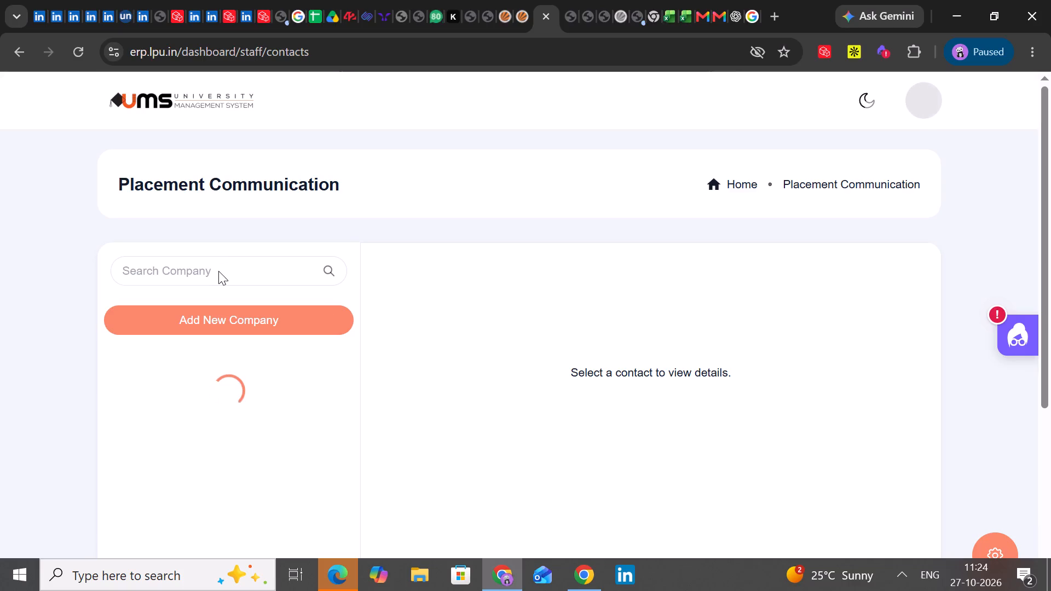
{"action": "left_click", "coordinate": [222, 265]}
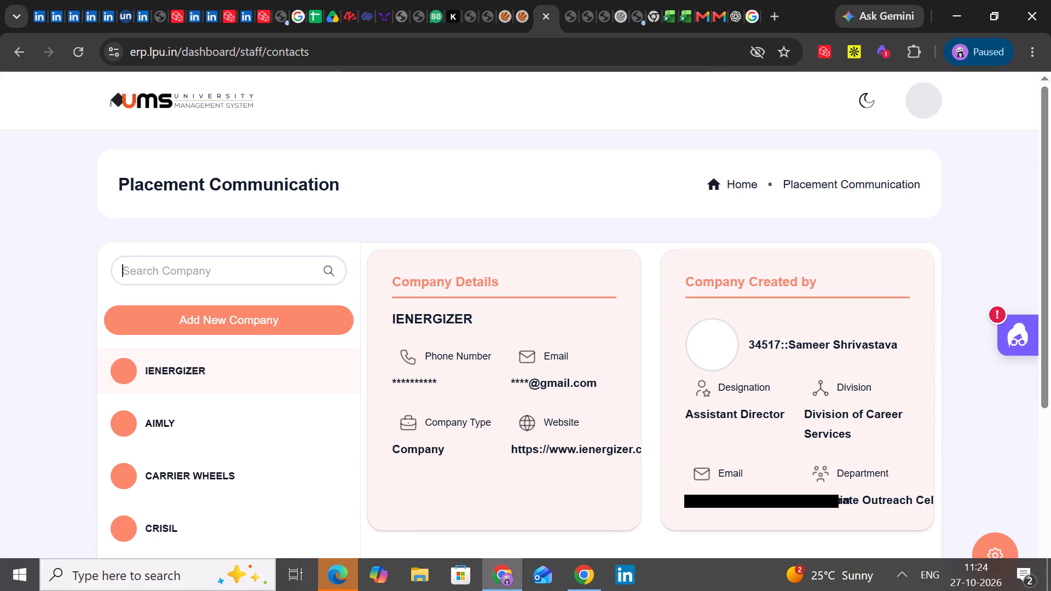
{"action": "type", "text": "seventy"}
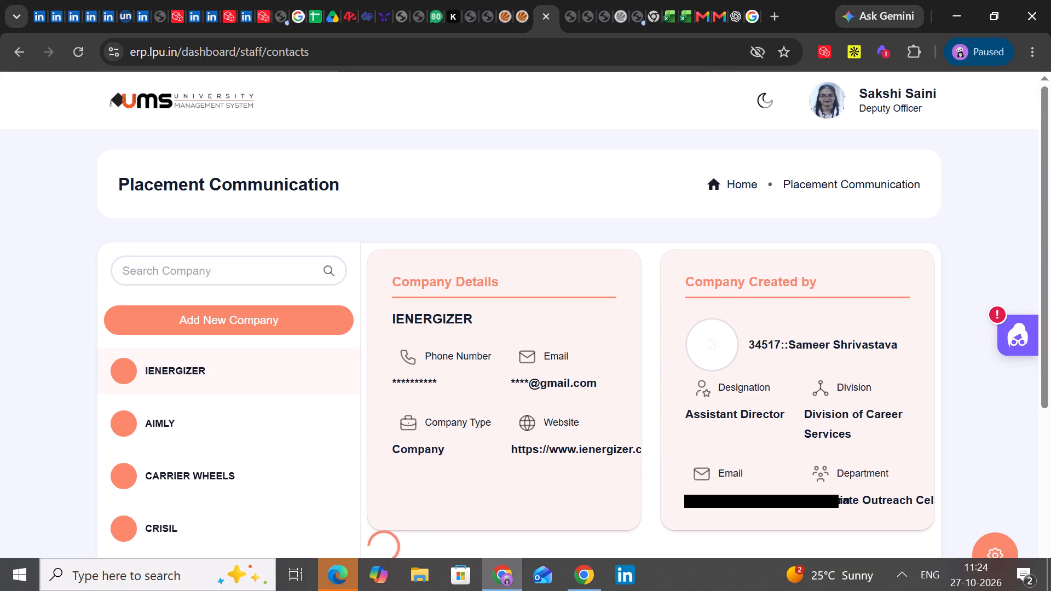
{"action": "scroll", "coordinate": [556, 401], "scroll_direction": "down", "scroll_amount": 3}
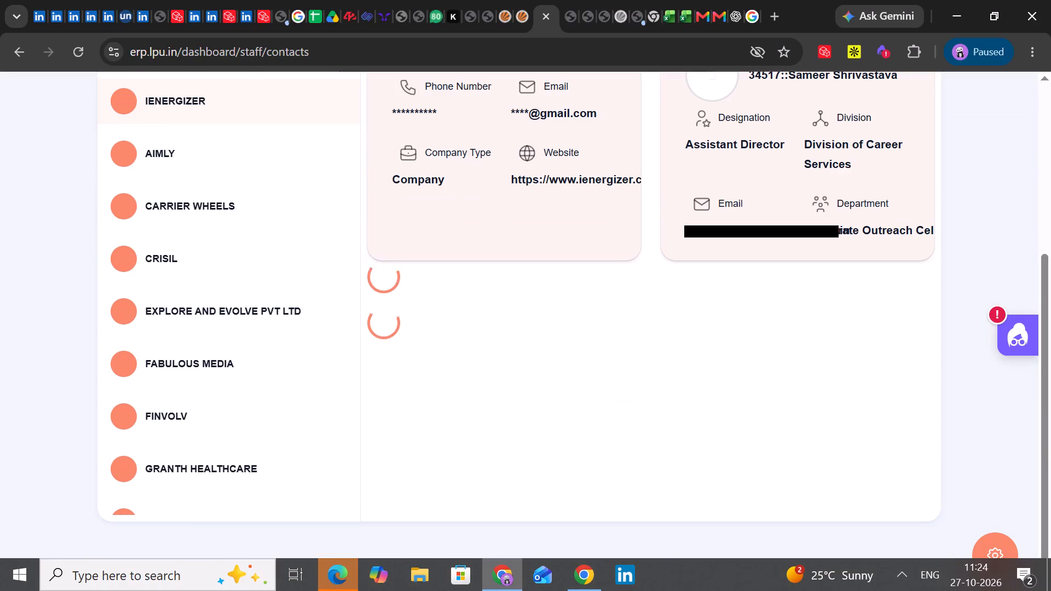
{"action": "scroll", "coordinate": [556, 401], "scroll_direction": "up", "scroll_amount": 2}
{"action": "scroll", "coordinate": [556, 401], "scroll_direction": "down", "scroll_amount": 1}
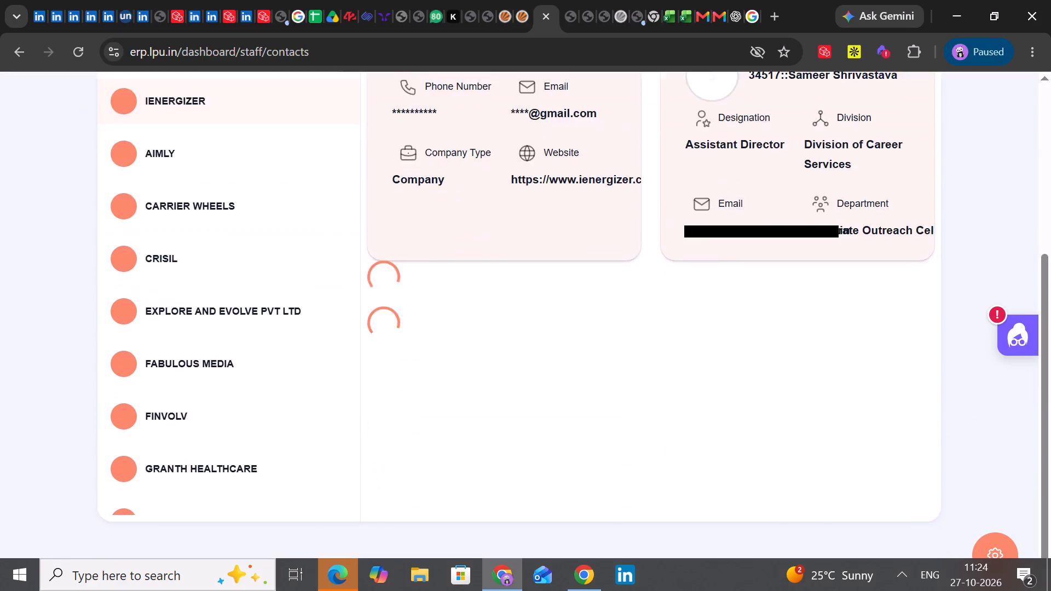
Search the company list for "seventy" and open the company details of SEVENTY TWO STREET AI.
{"action": "scroll", "coordinate": [556, 401], "scroll_direction": "up", "scroll_amount": 2}
{"action": "double_click", "coordinate": [264, 274]}
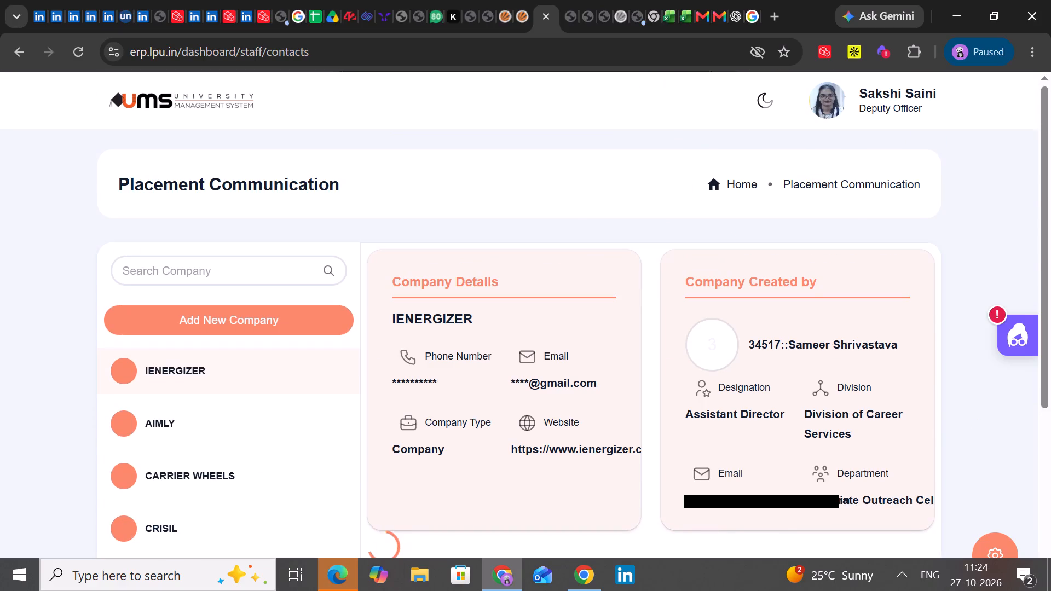
{"action": "triple_click", "coordinate": [264, 274]}
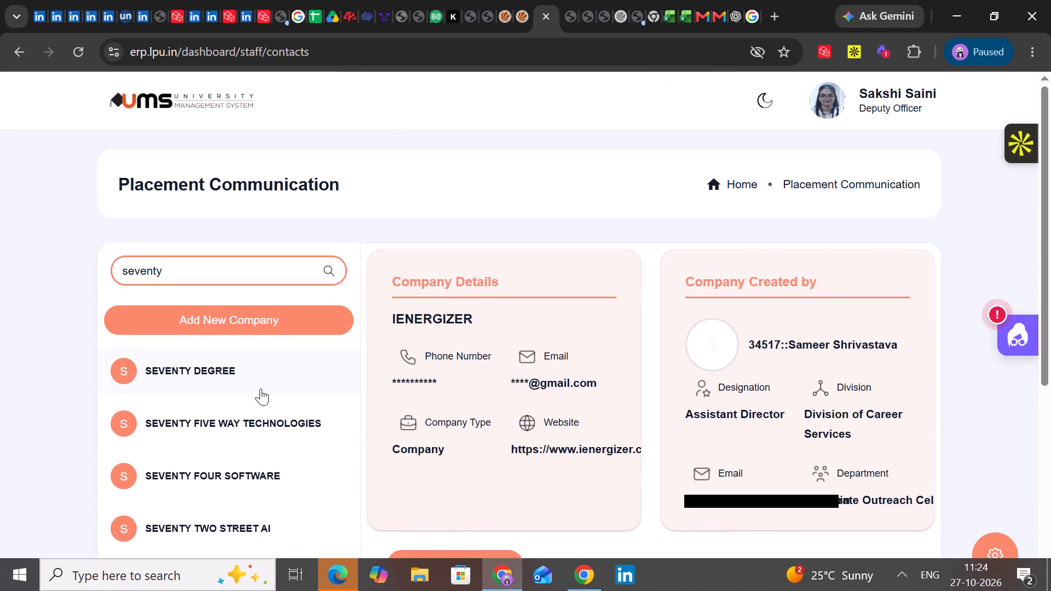
{"action": "scroll", "coordinate": [261, 389], "scroll_direction": "down", "scroll_amount": 2}
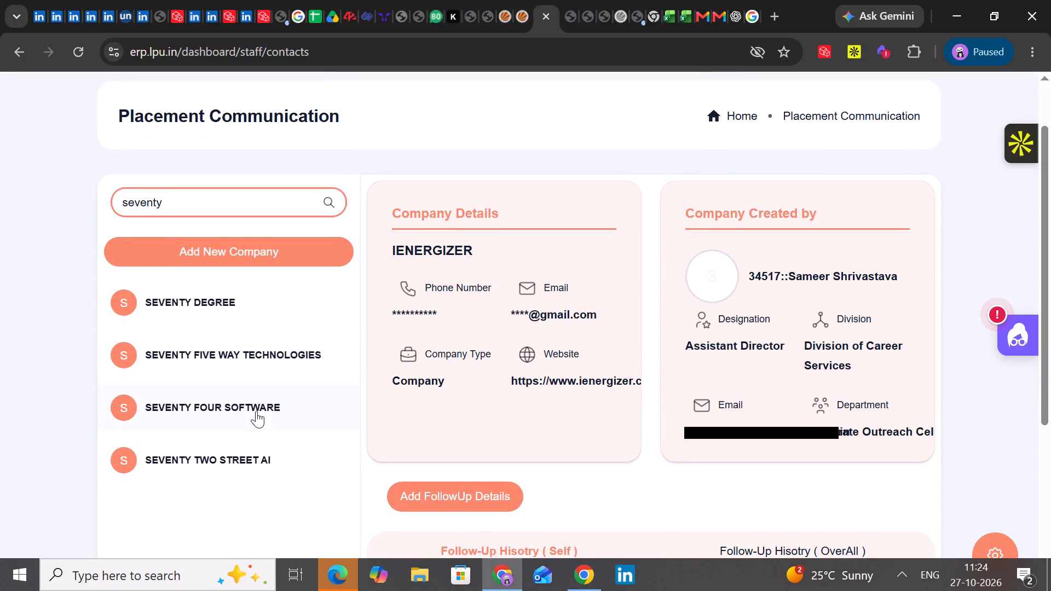
{"action": "left_click", "coordinate": [244, 459]}
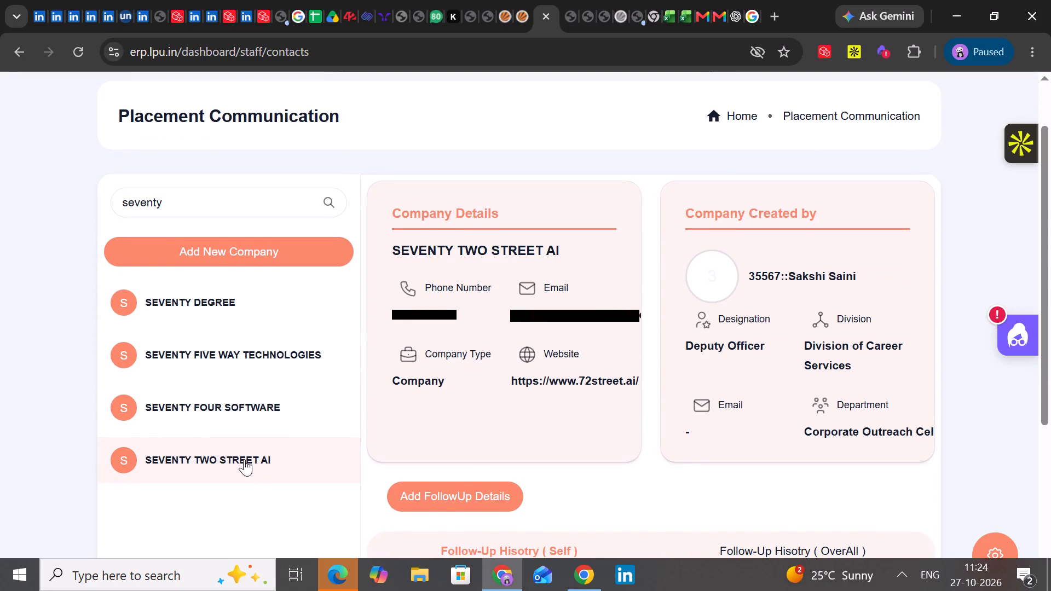
Start a new follow-up entry for SEVENTY TWO STREET AI, trying the communication types and settling on WhatsApp.
{"action": "scroll", "coordinate": [466, 470], "scroll_direction": "down", "scroll_amount": 1}
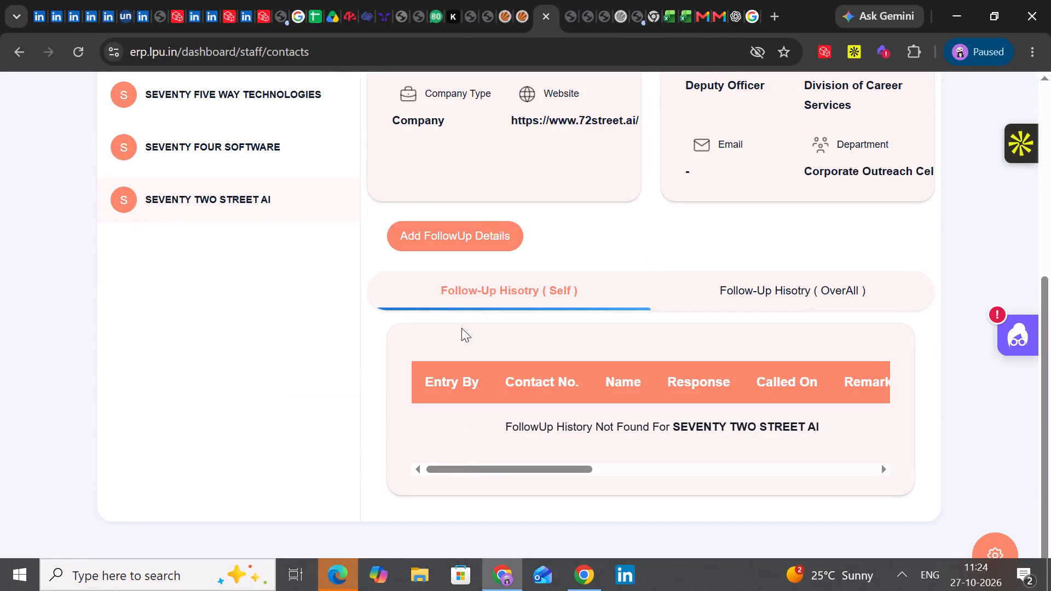
{"action": "left_click", "coordinate": [475, 233]}
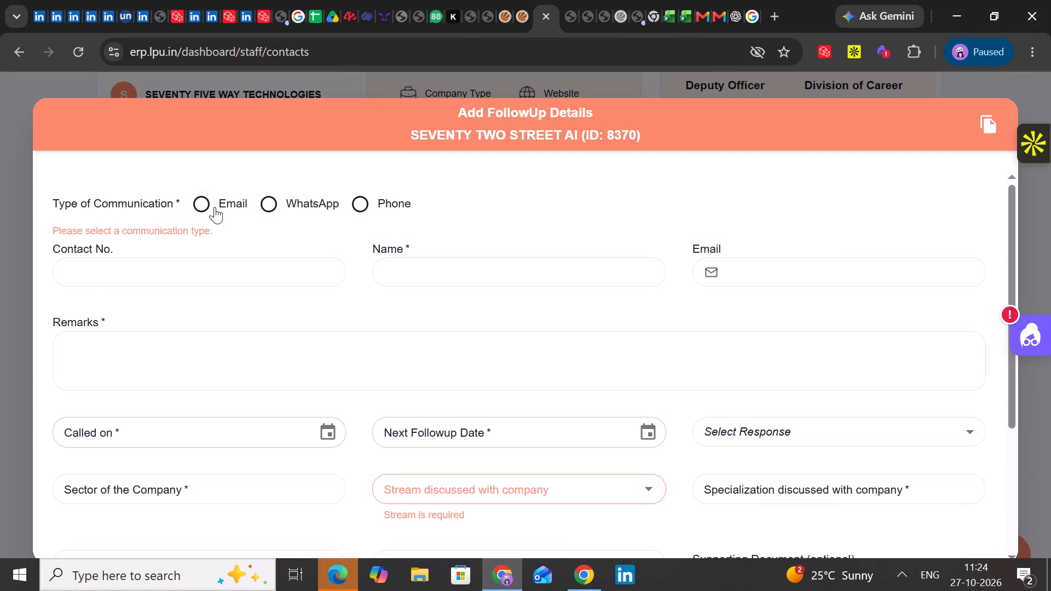
{"action": "left_click", "coordinate": [207, 201]}
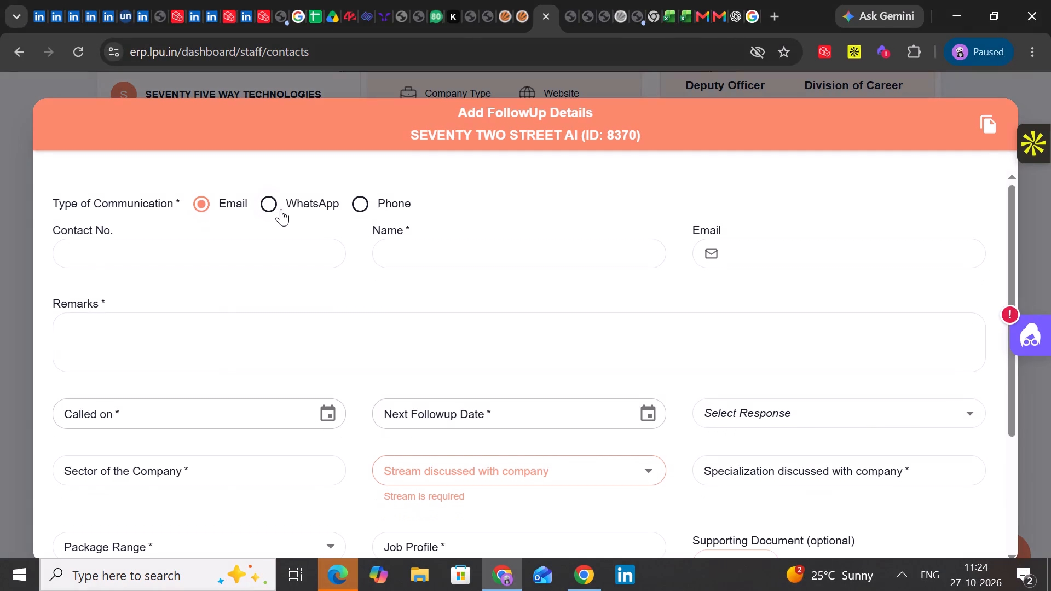
{"action": "left_click", "coordinate": [281, 209]}
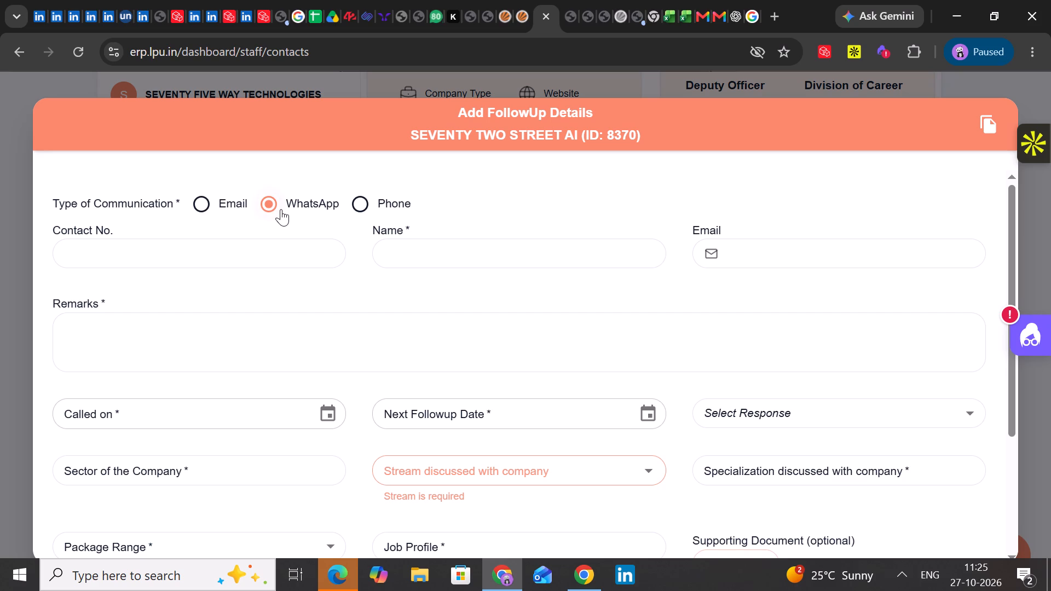
{"action": "left_click", "coordinate": [363, 193]}
{"action": "left_click", "coordinate": [271, 263]}
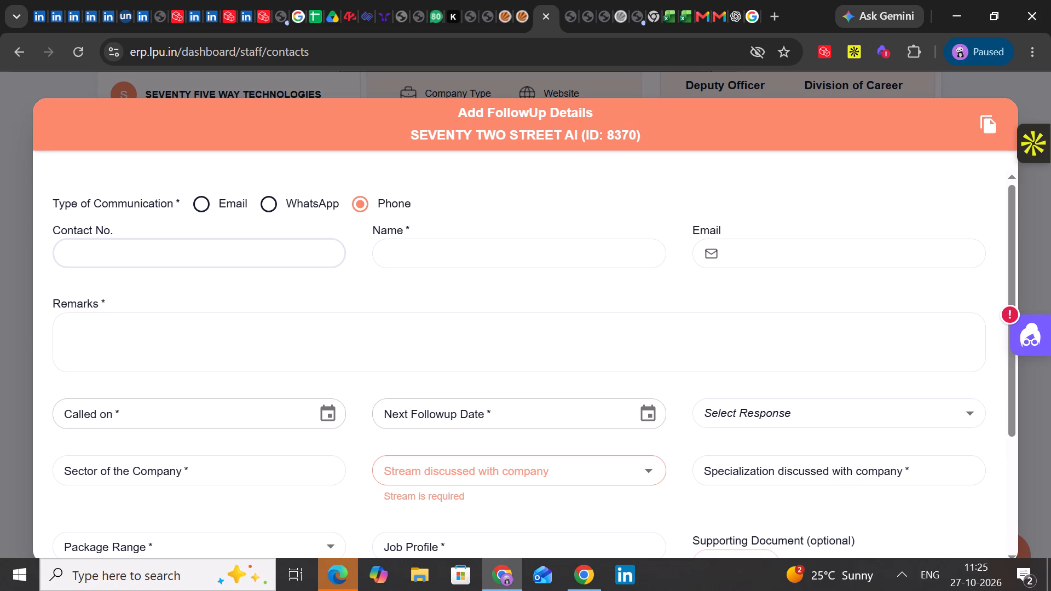
{"action": "left_click", "coordinate": [266, 199]}
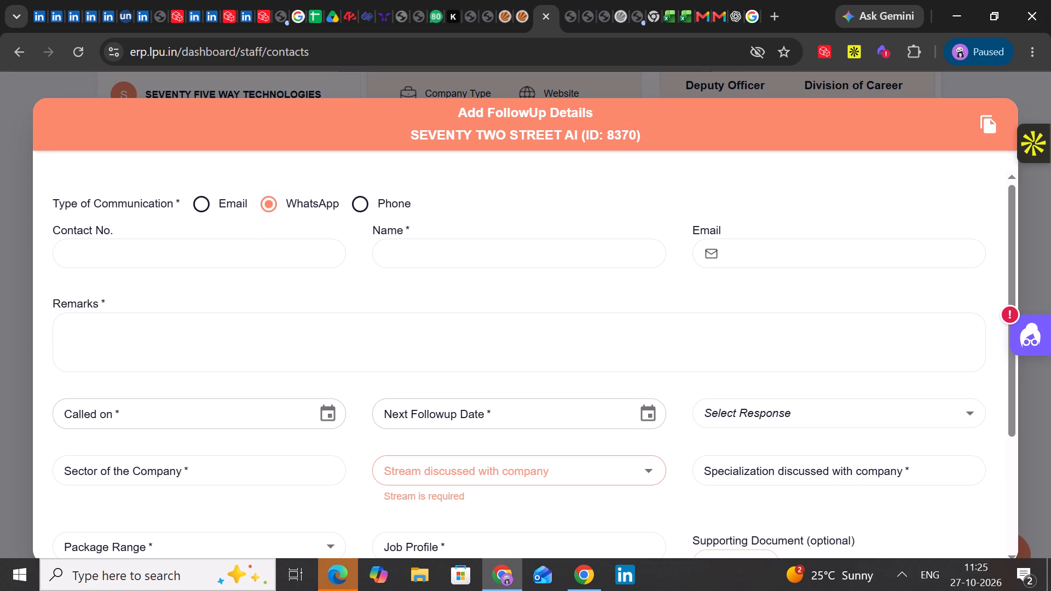
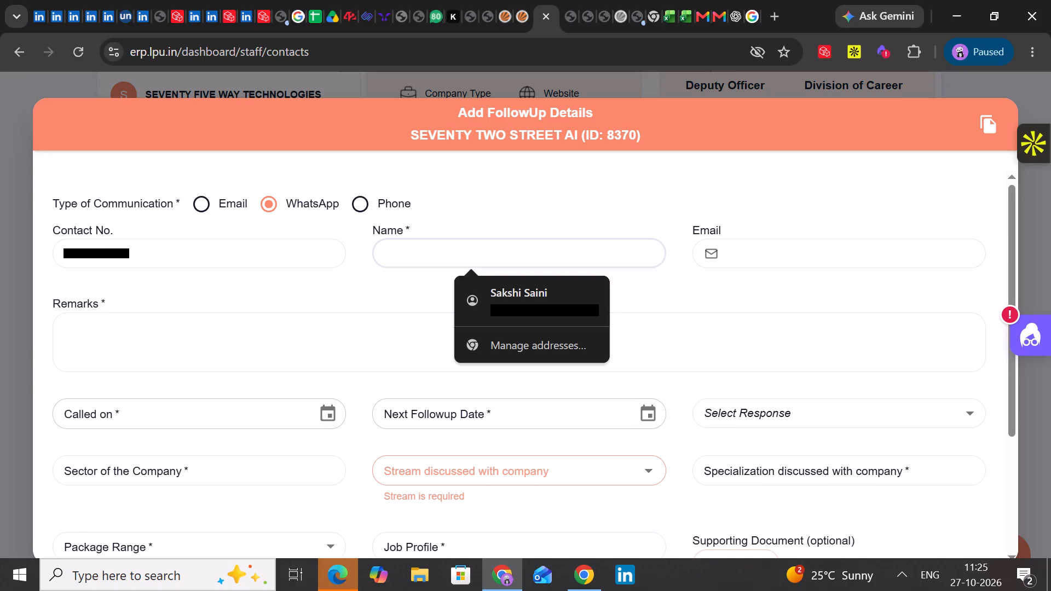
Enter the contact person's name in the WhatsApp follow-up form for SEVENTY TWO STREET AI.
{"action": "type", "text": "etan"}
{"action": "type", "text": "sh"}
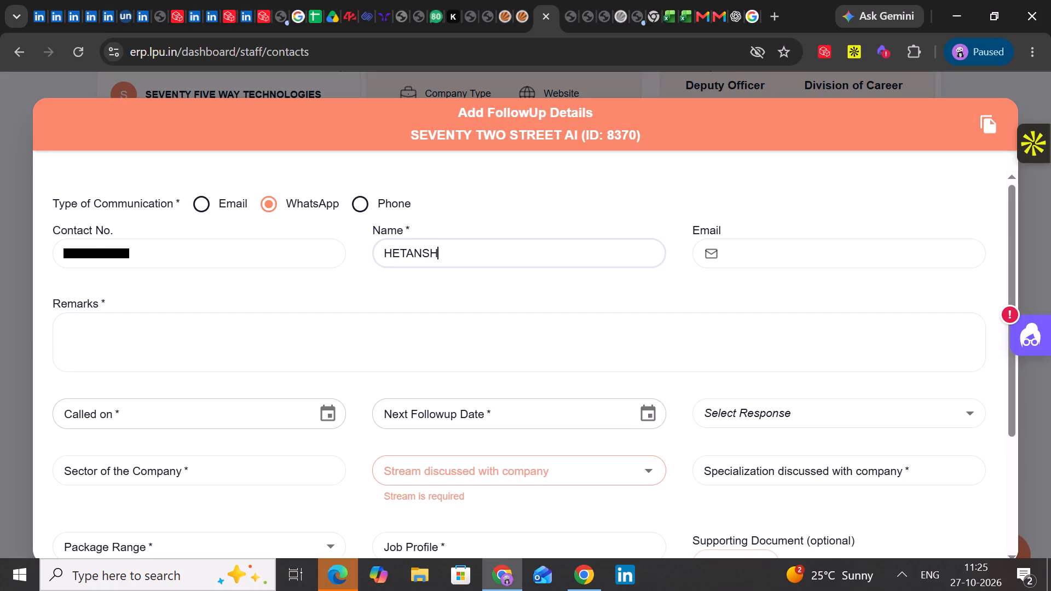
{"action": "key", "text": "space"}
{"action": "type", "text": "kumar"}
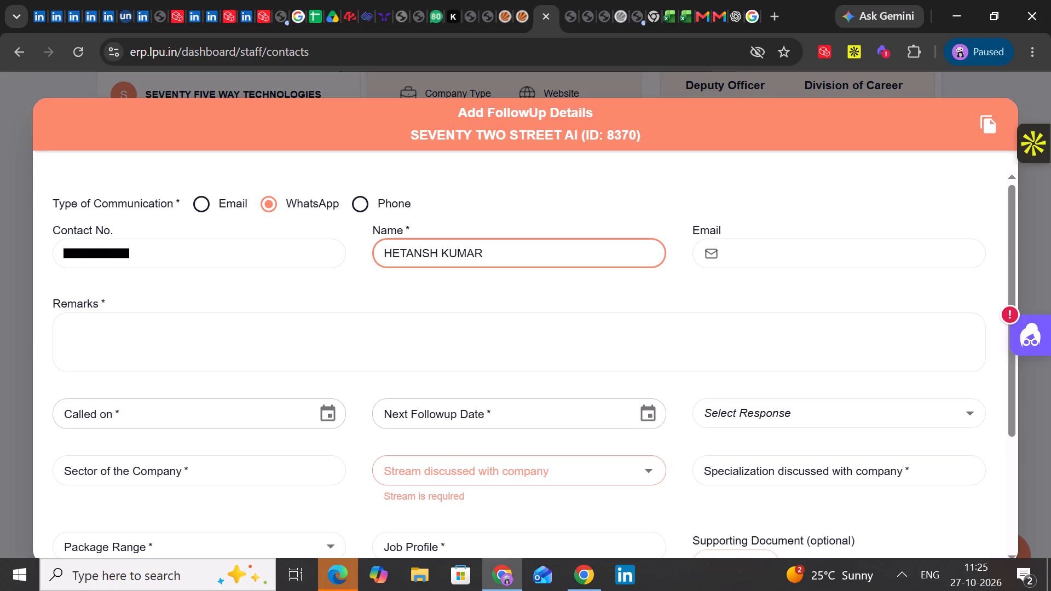
Leave the follow-up form without submitting it and view SEVENTY TWO STREET AI's phone and email details.
{"action": "double_click", "coordinate": [783, 255]}
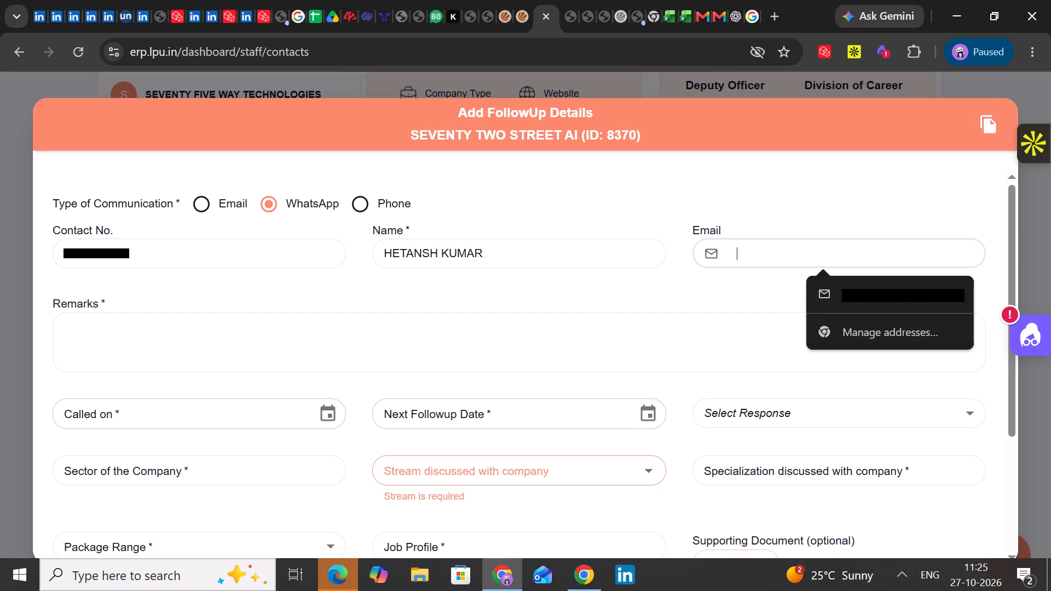
{"action": "scroll", "coordinate": [714, 283], "scroll_direction": "down", "scroll_amount": 1}
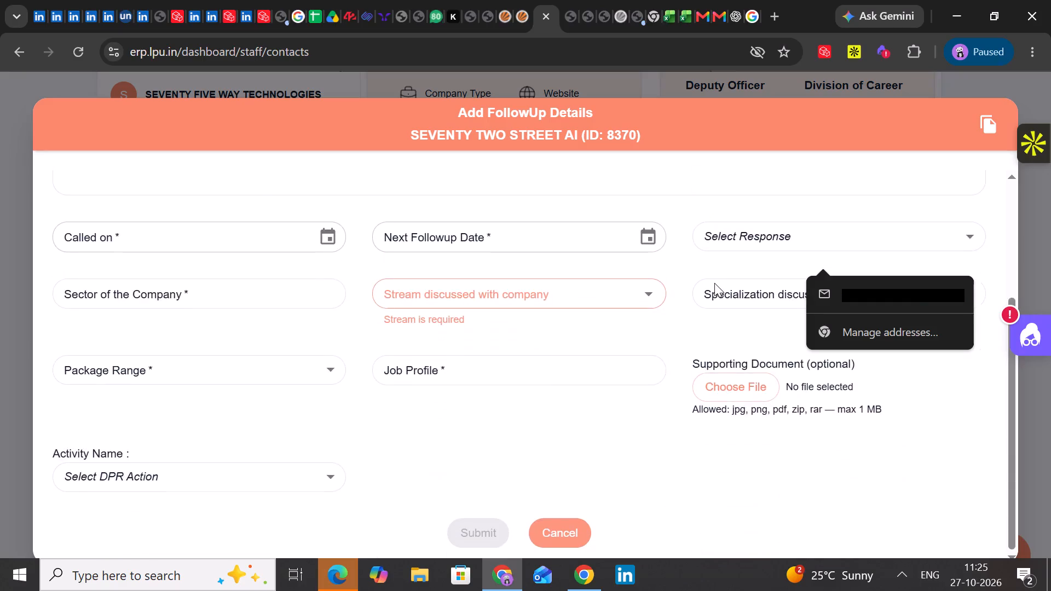
{"action": "scroll", "coordinate": [714, 283], "scroll_direction": "up", "scroll_amount": 1}
{"action": "scroll", "coordinate": [657, 321], "scroll_direction": "down", "scroll_amount": 3}
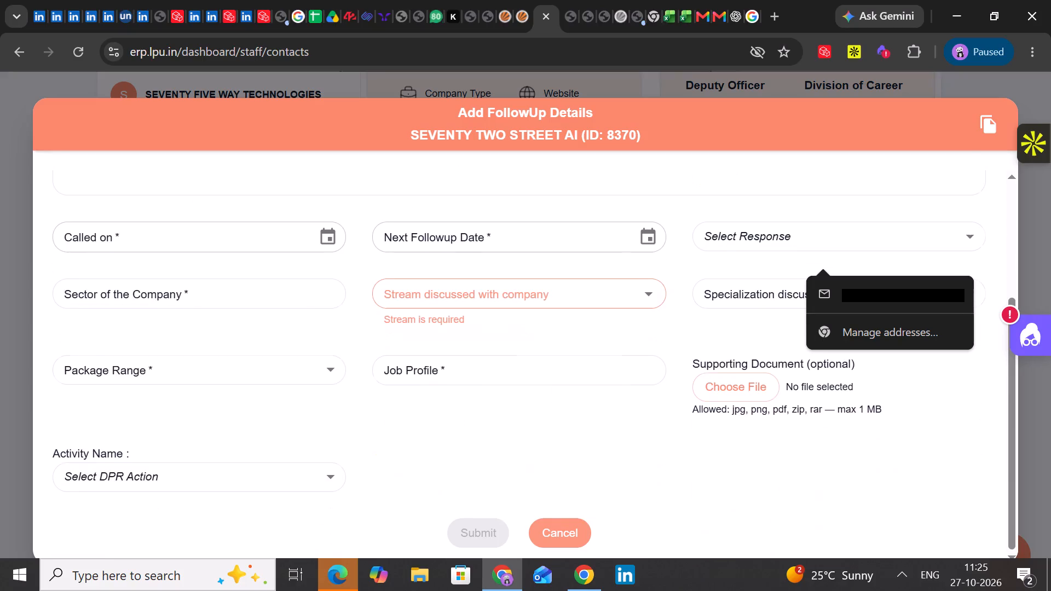
{"action": "scroll", "coordinate": [657, 321], "scroll_direction": "up", "scroll_amount": 2}
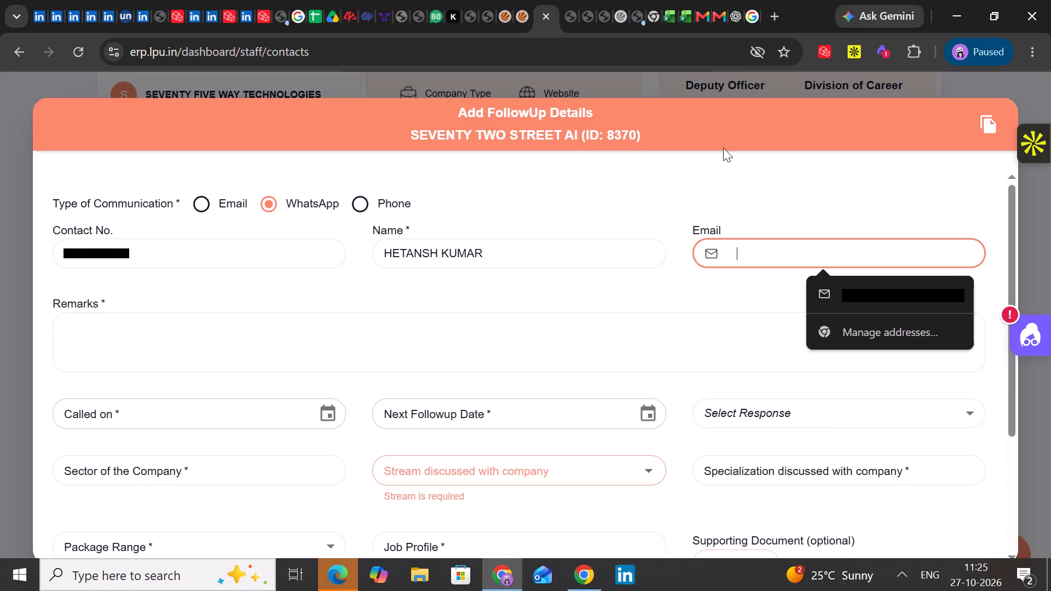
{"action": "left_click", "coordinate": [767, 78]}
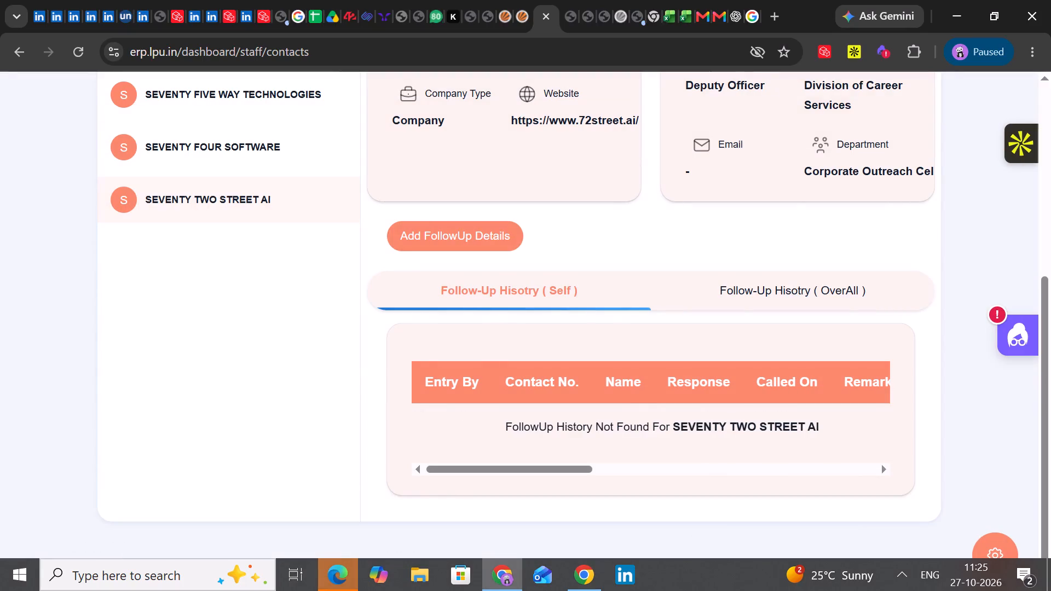
{"action": "scroll", "coordinate": [657, 214], "scroll_direction": "up", "scroll_amount": 1}
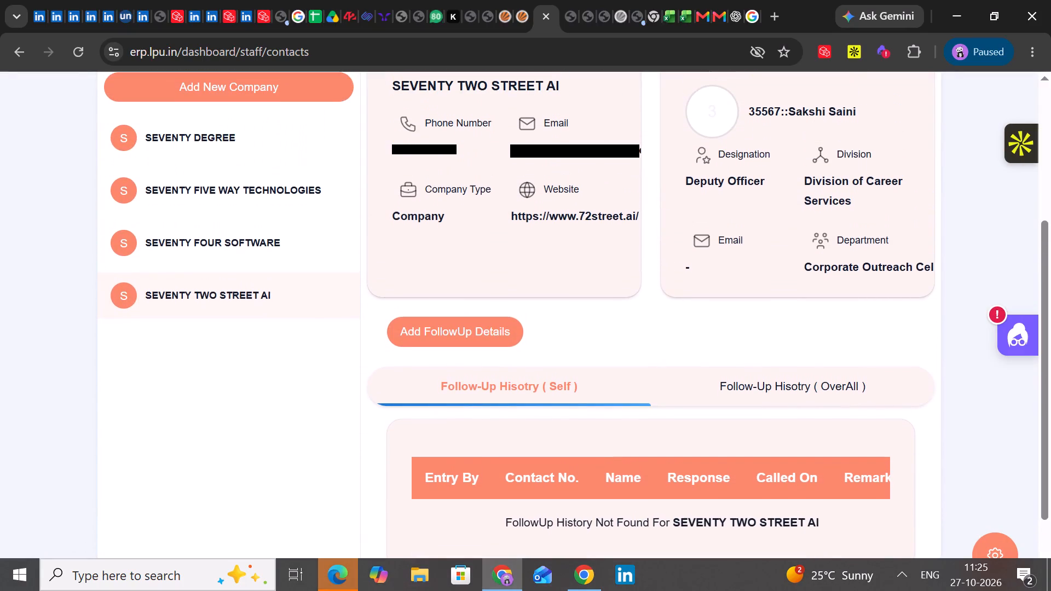
Copy the email address from the SEVENTY TWO STREET AI company details.
{"action": "left_click_drag", "start_coordinate": [512, 146], "coordinate": [651, 153]}
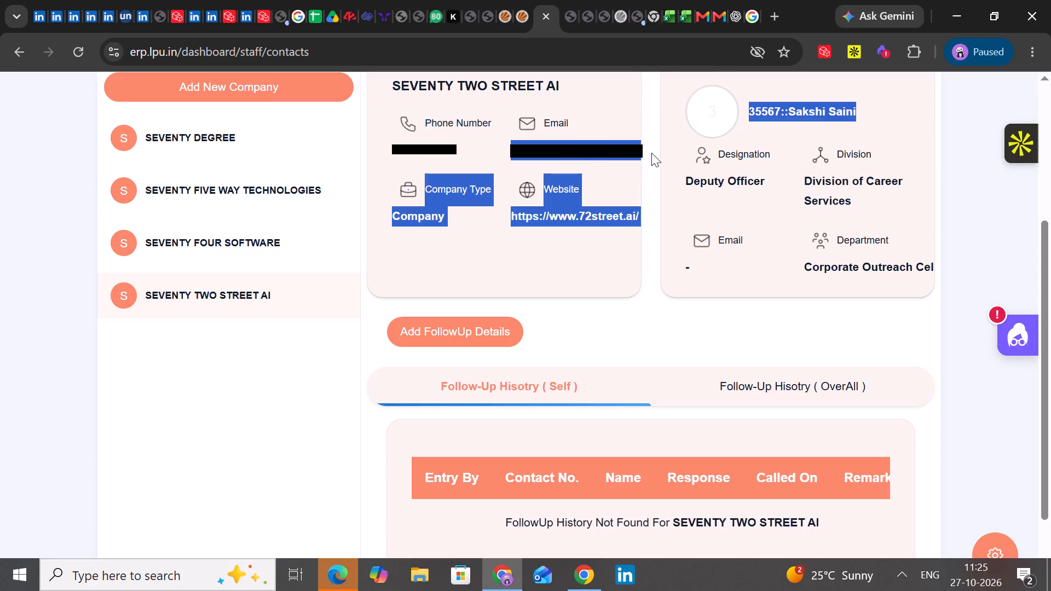
{"action": "left_click_drag", "start_coordinate": [651, 153], "coordinate": [642, 149]}
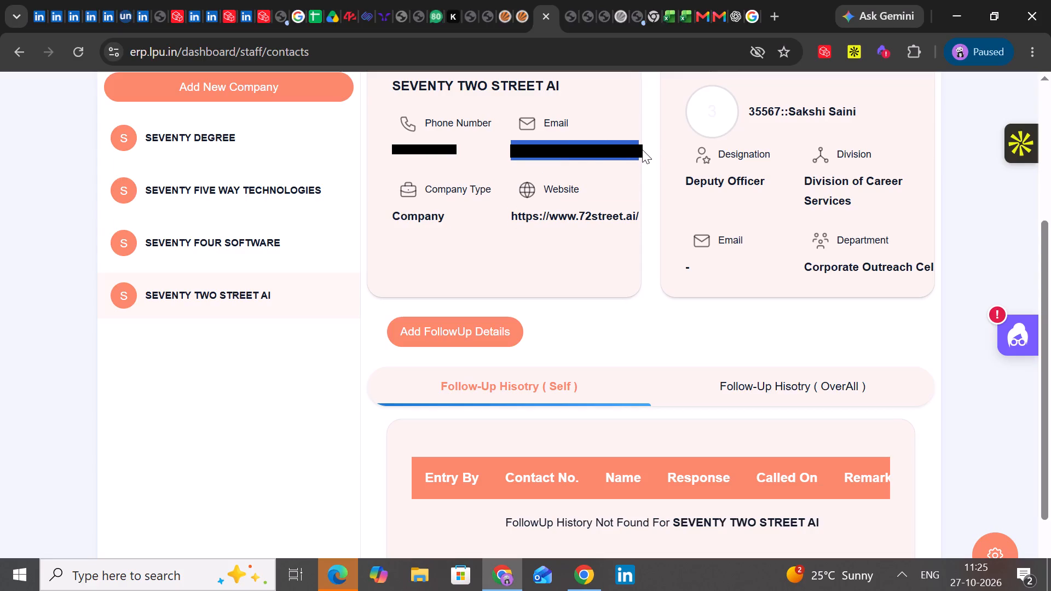
{"action": "left_click_drag", "start_coordinate": [642, 149], "coordinate": [648, 147]}
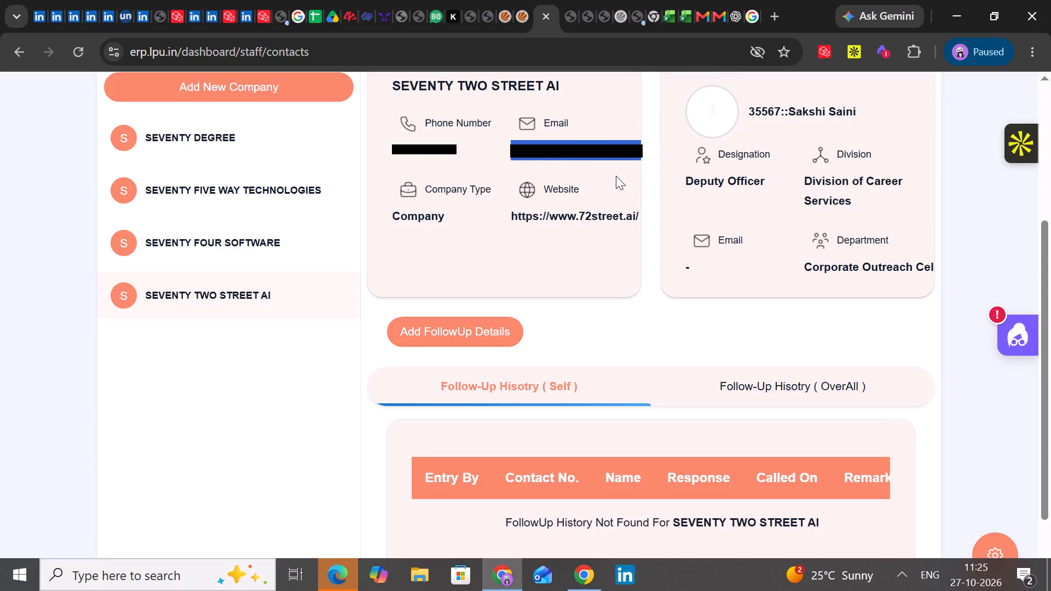
{"action": "left_click", "coordinate": [616, 176]}
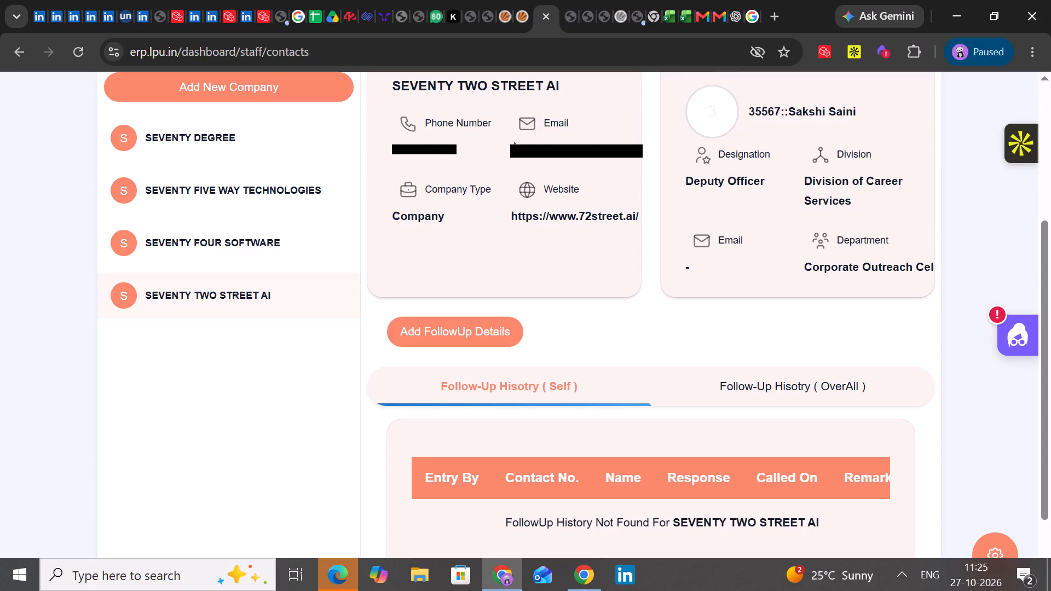
{"action": "left_click_drag", "start_coordinate": [510, 147], "coordinate": [651, 146]}
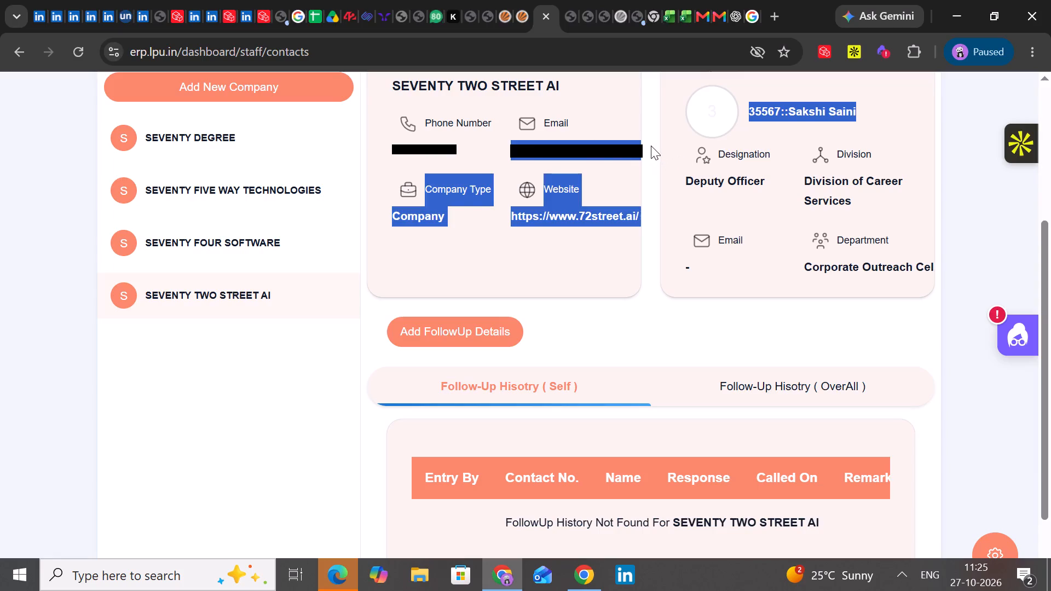
{"action": "left_click_drag", "start_coordinate": [651, 146], "coordinate": [646, 144]}
{"action": "key", "text": "ctrl+c"}
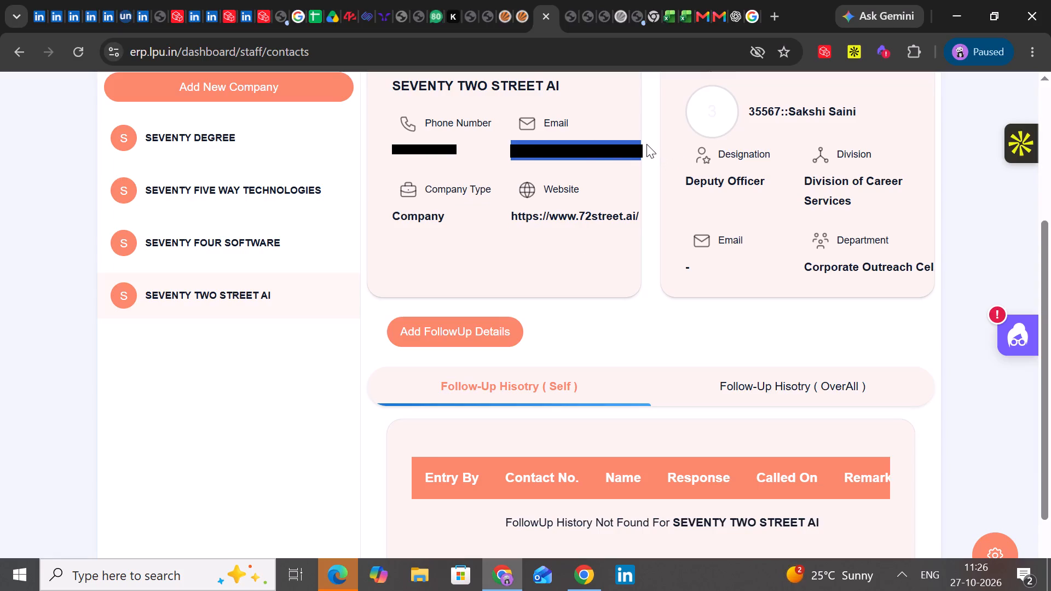
Start adding follow-up details for SEVENTY TWO STREET AI and fill the Email field with the company's email address.
{"action": "scroll", "coordinate": [560, 291], "scroll_direction": "down", "scroll_amount": 1}
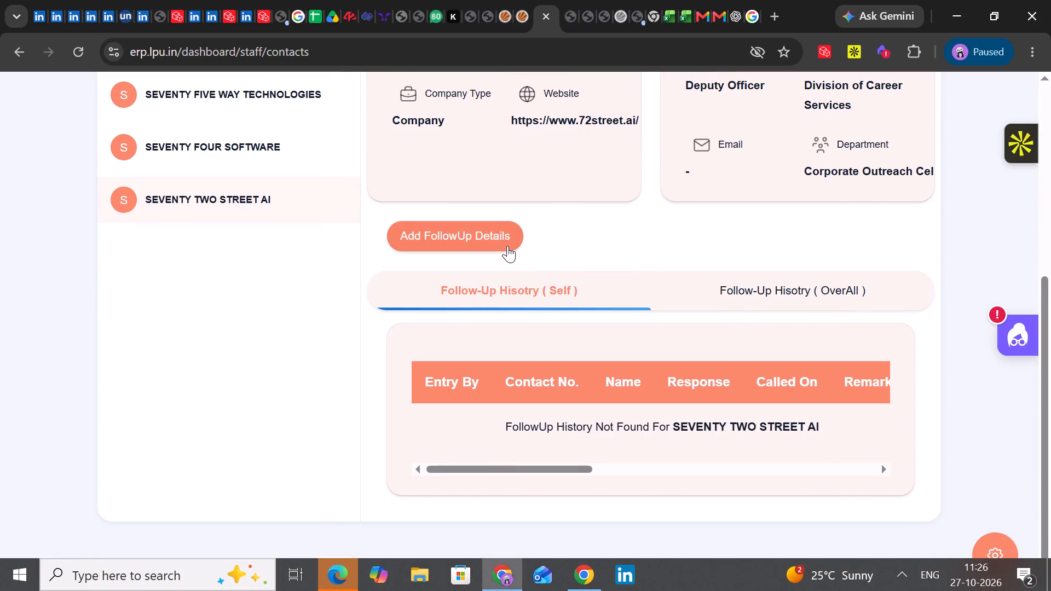
{"action": "left_click", "coordinate": [507, 246]}
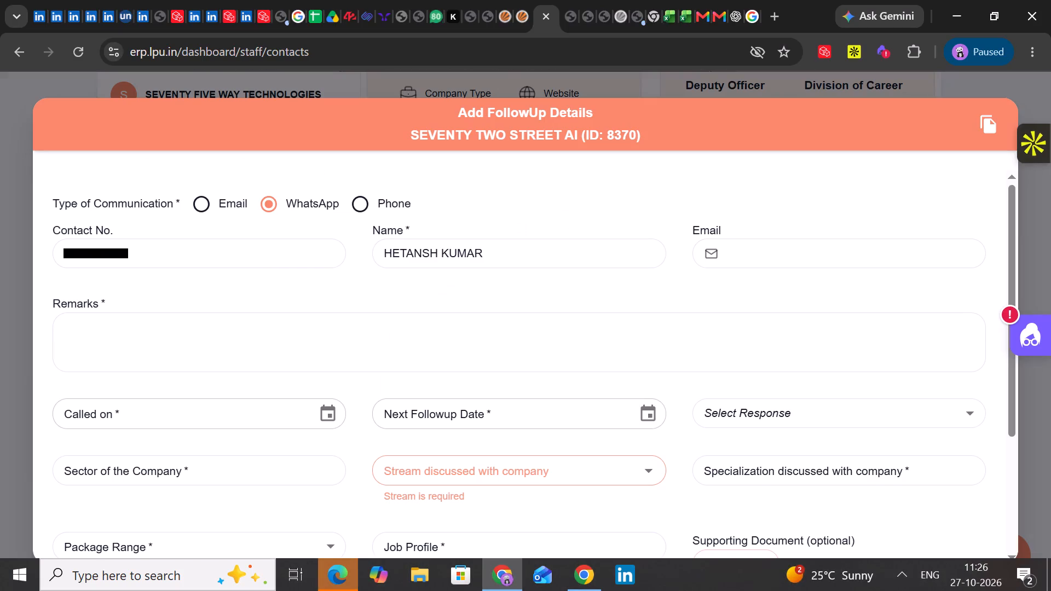
{"action": "left_click", "coordinate": [754, 257]}
{"action": "key", "text": "ctrl+v"}
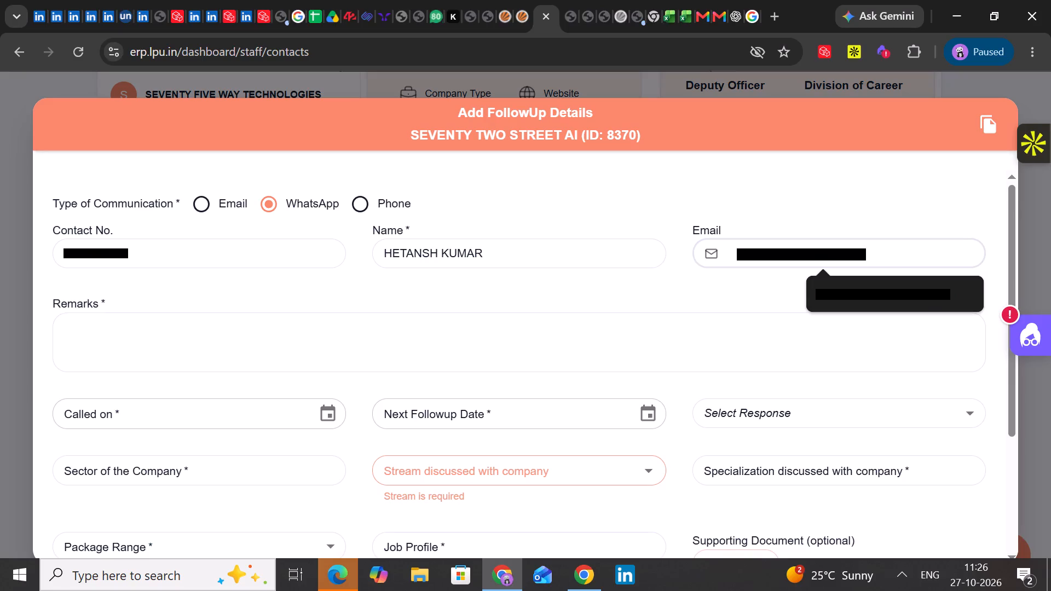
{"action": "left_click", "coordinate": [893, 286]}
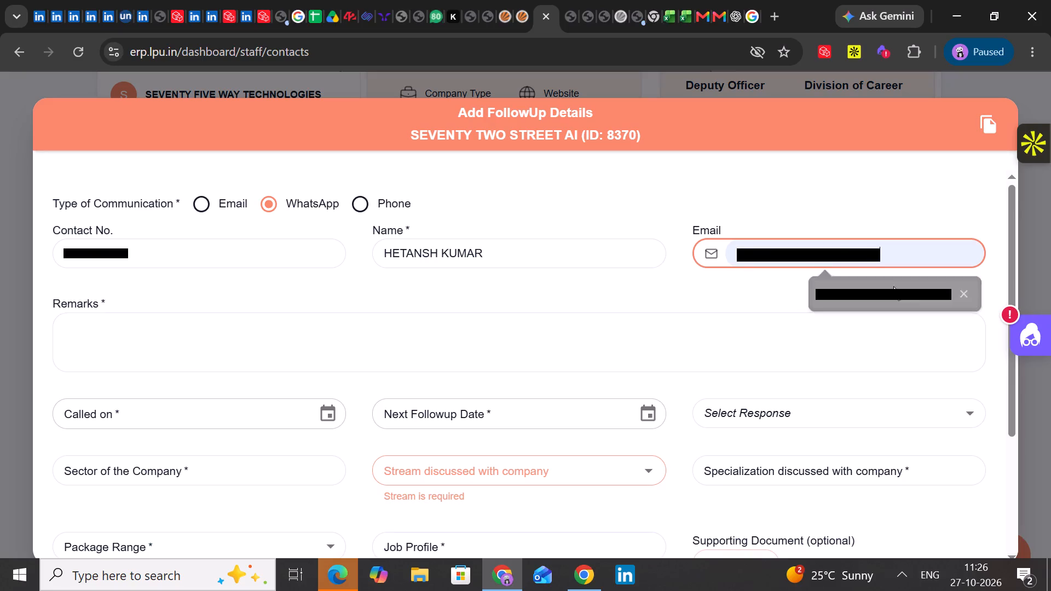
Enter the remarks "FOLLOWUP REGARDING THE ROLES STIPEND AND PACKAGE DETAILS".
{"action": "left_click", "coordinate": [207, 338]}
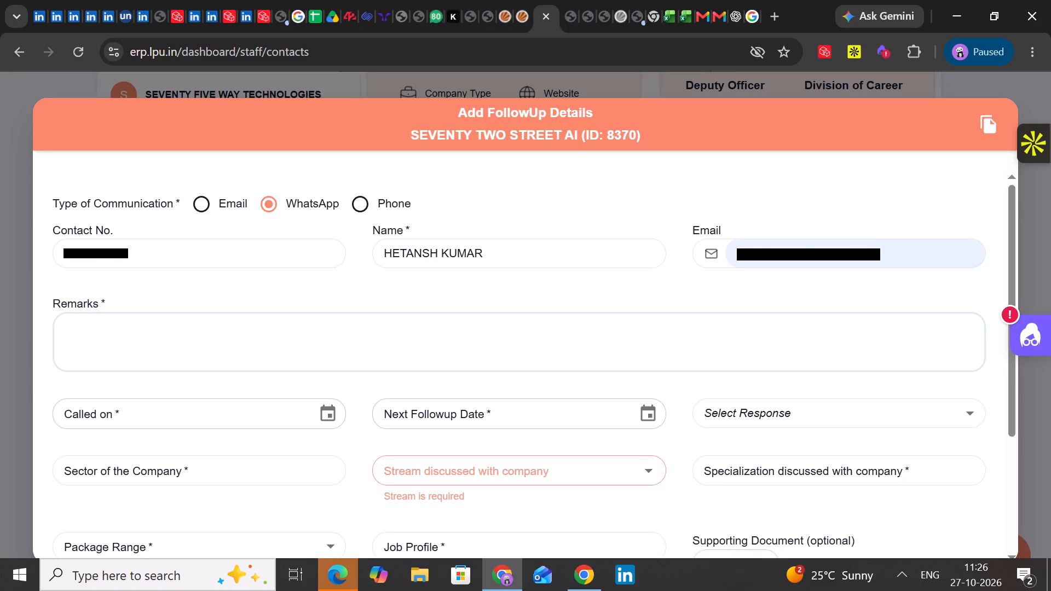
{"action": "key", "text": "f"}
Finish entering the follow-up remarks so they read "FOLLOWUP REGARDING THE ROLES STIPEND AND PACKAGE DETAILS".
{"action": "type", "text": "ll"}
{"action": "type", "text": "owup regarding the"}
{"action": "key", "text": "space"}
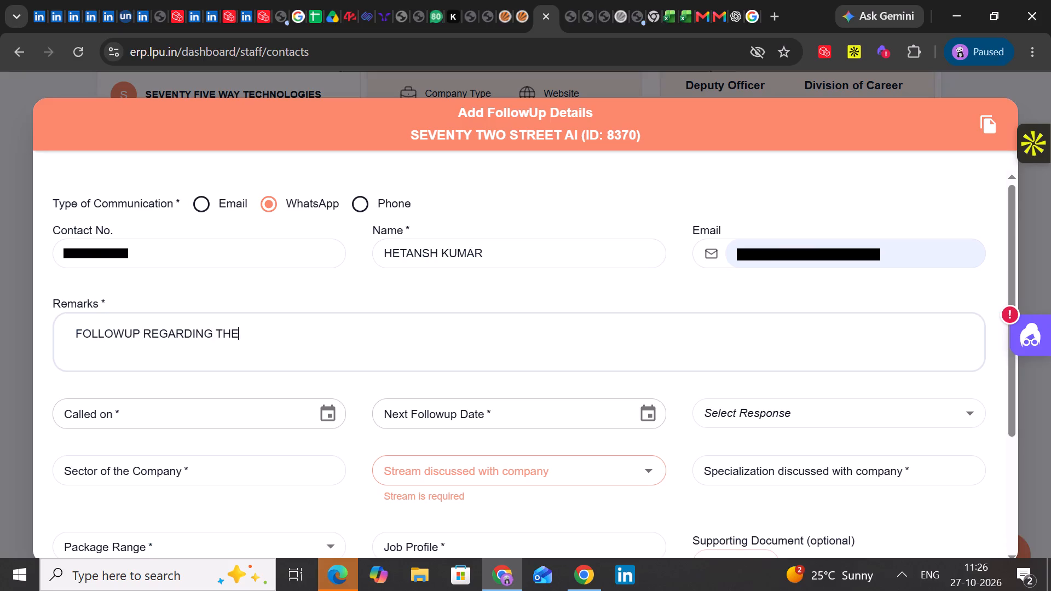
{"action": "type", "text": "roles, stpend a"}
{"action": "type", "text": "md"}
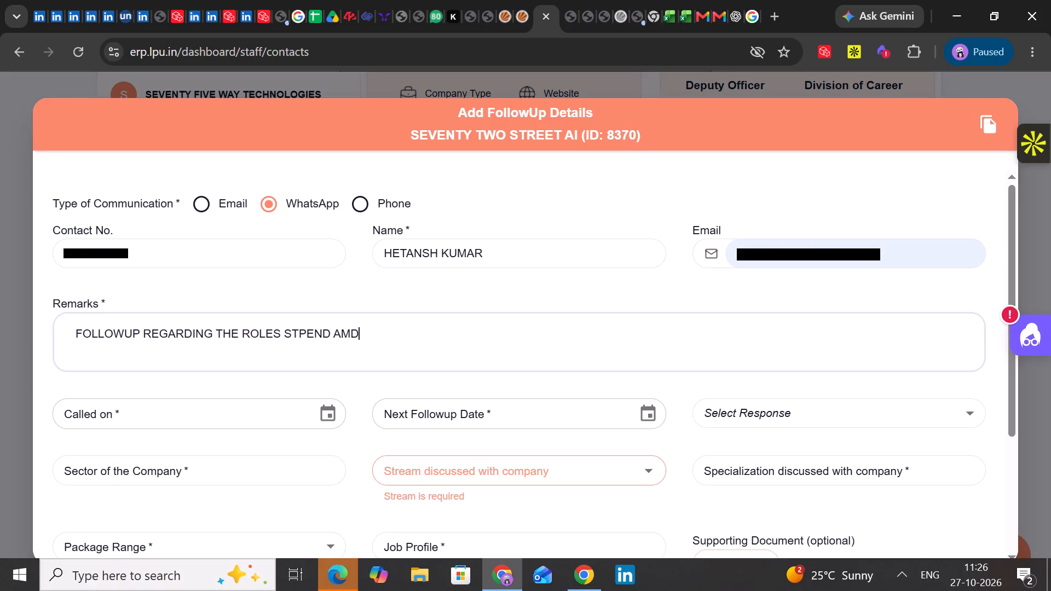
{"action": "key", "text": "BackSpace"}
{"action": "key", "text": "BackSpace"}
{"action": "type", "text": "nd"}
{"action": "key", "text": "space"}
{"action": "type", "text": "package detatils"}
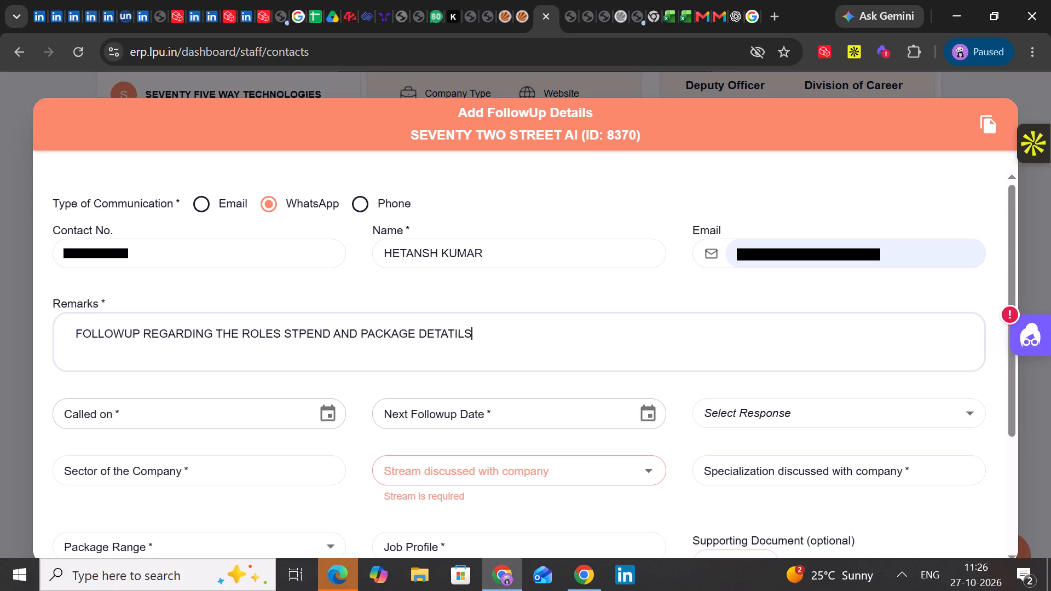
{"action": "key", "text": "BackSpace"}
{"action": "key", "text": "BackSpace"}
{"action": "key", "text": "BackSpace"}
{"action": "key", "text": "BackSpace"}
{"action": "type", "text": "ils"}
{"action": "left_click", "coordinate": [296, 332]}
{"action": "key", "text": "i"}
Open the calendar of the Called on field to choose the communication date.
{"action": "scroll", "coordinate": [428, 336], "scroll_direction": "down", "scroll_amount": 1}
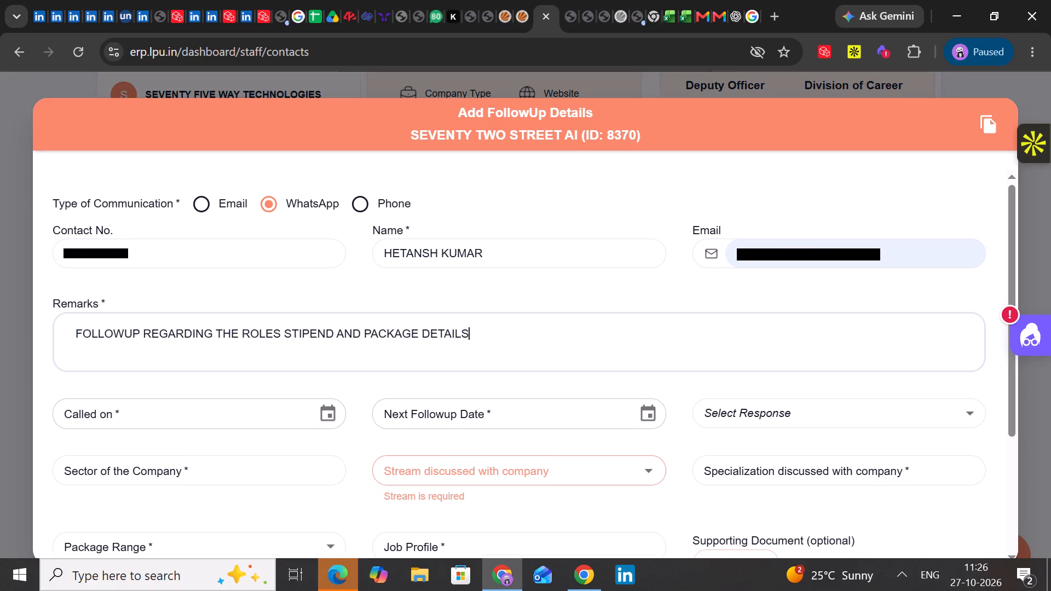
{"action": "scroll", "coordinate": [428, 336], "scroll_direction": "down", "scroll_amount": 1}
{"action": "left_click", "coordinate": [327, 325]}
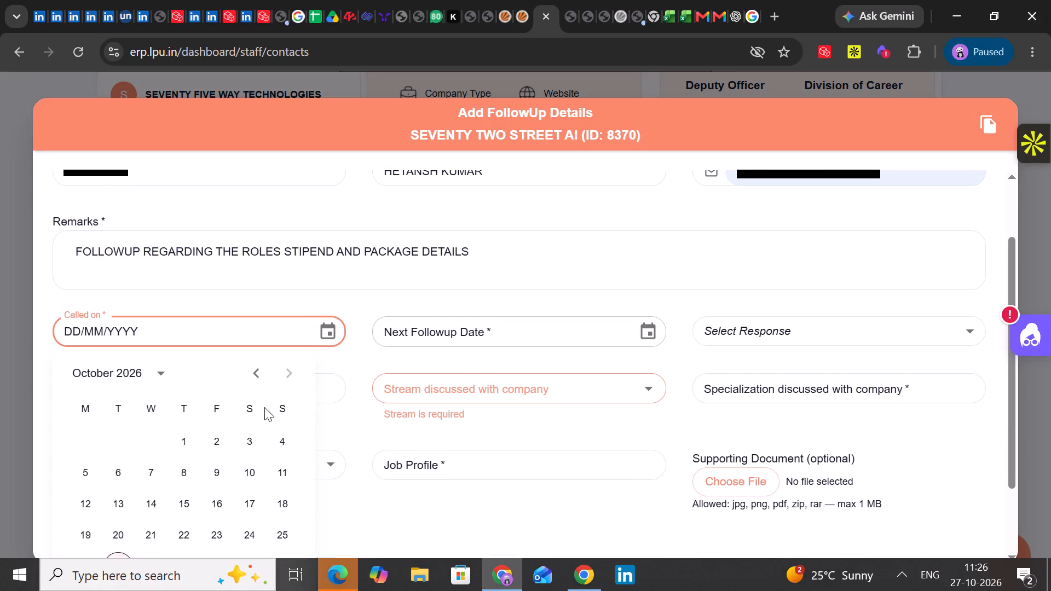
{"action": "scroll", "coordinate": [243, 504], "scroll_direction": "down", "scroll_amount": 3}
Set the Called on date to 27/10/2026 and the Next Followup Date to 29/10/2026.
{"action": "scroll", "coordinate": [246, 462], "scroll_direction": "down", "scroll_amount": 3}
{"action": "scroll", "coordinate": [257, 387], "scroll_direction": "down", "scroll_amount": 4}
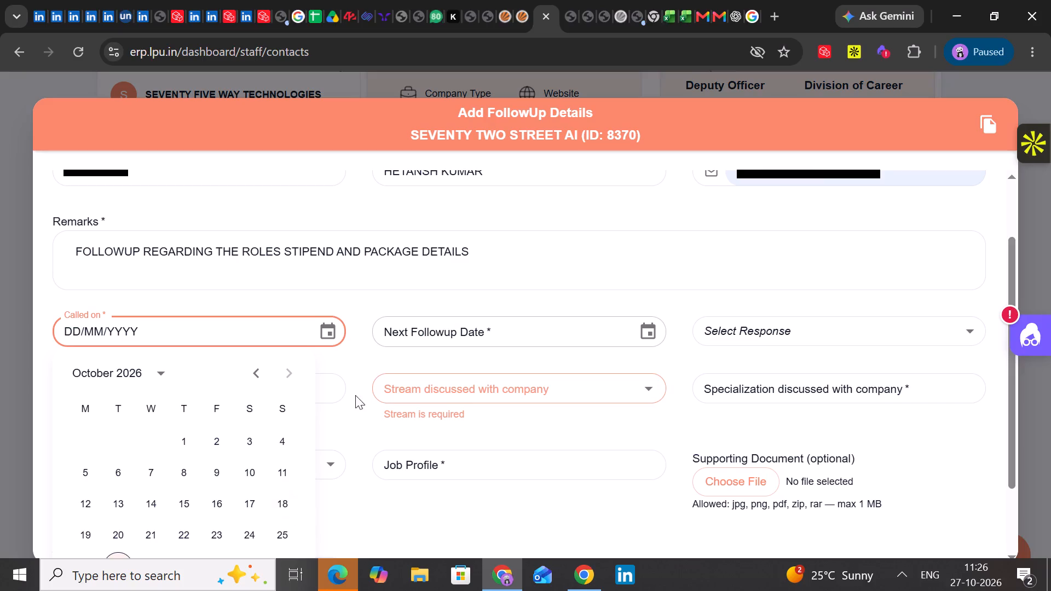
{"action": "left_click", "coordinate": [351, 389]}
{"action": "scroll", "coordinate": [351, 389], "scroll_direction": "down", "scroll_amount": 1}
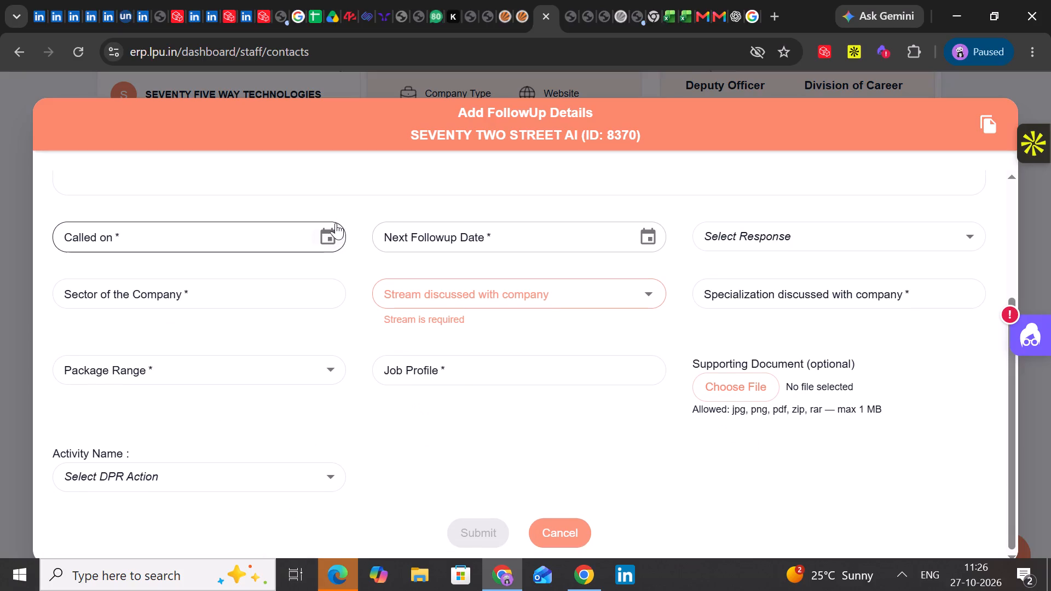
{"action": "left_click", "coordinate": [333, 229]}
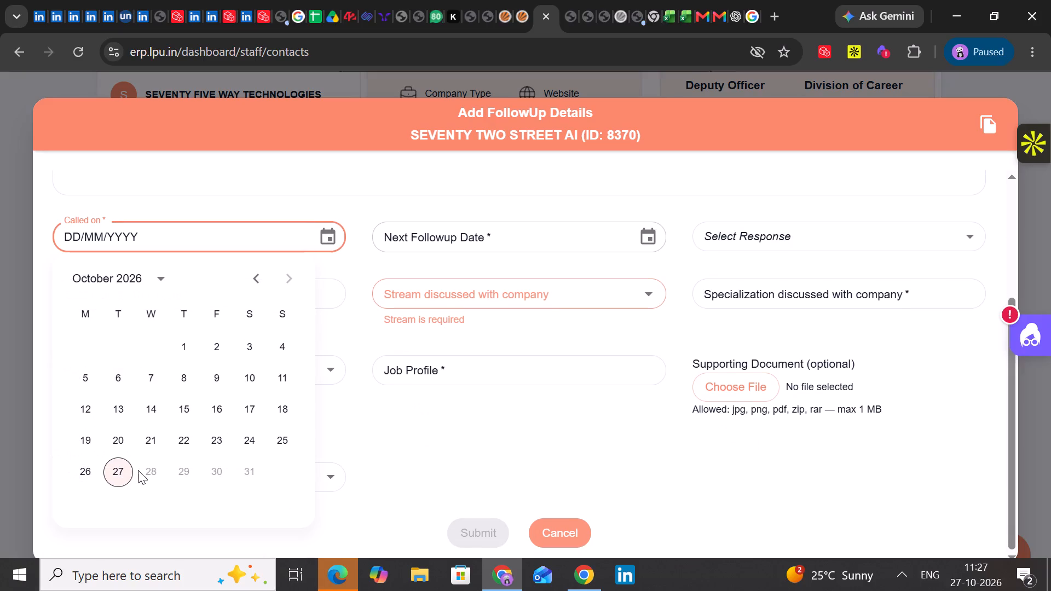
{"action": "left_click", "coordinate": [124, 473]}
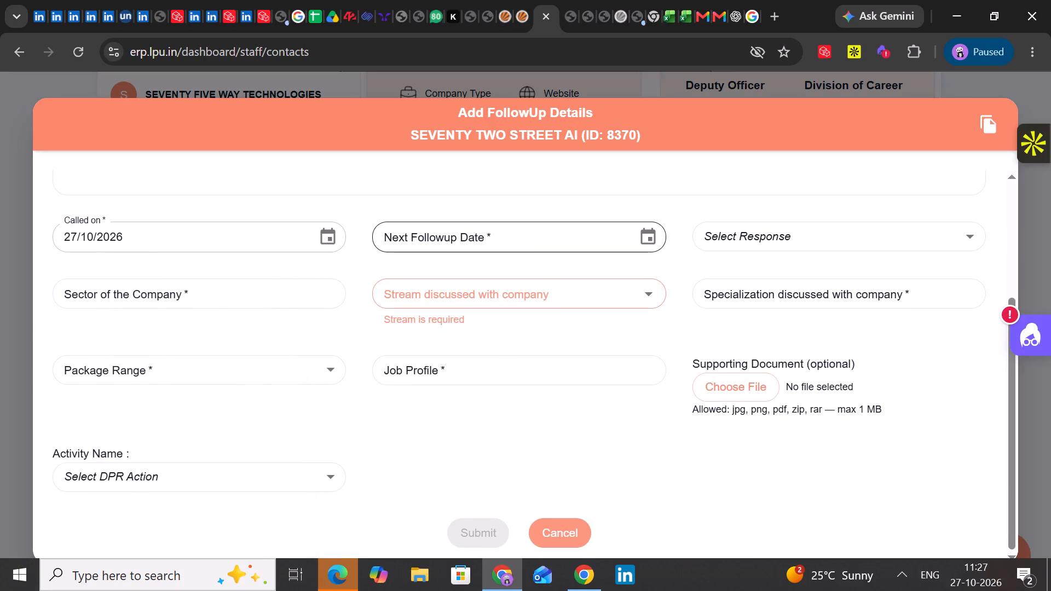
{"action": "left_click", "coordinate": [647, 237]}
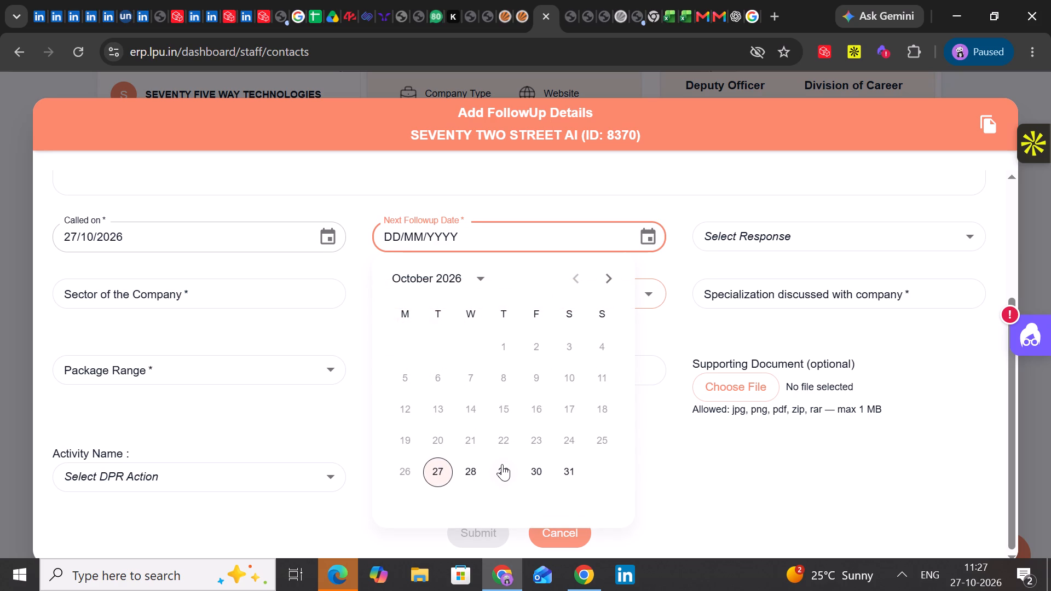
{"action": "left_click", "coordinate": [502, 464]}
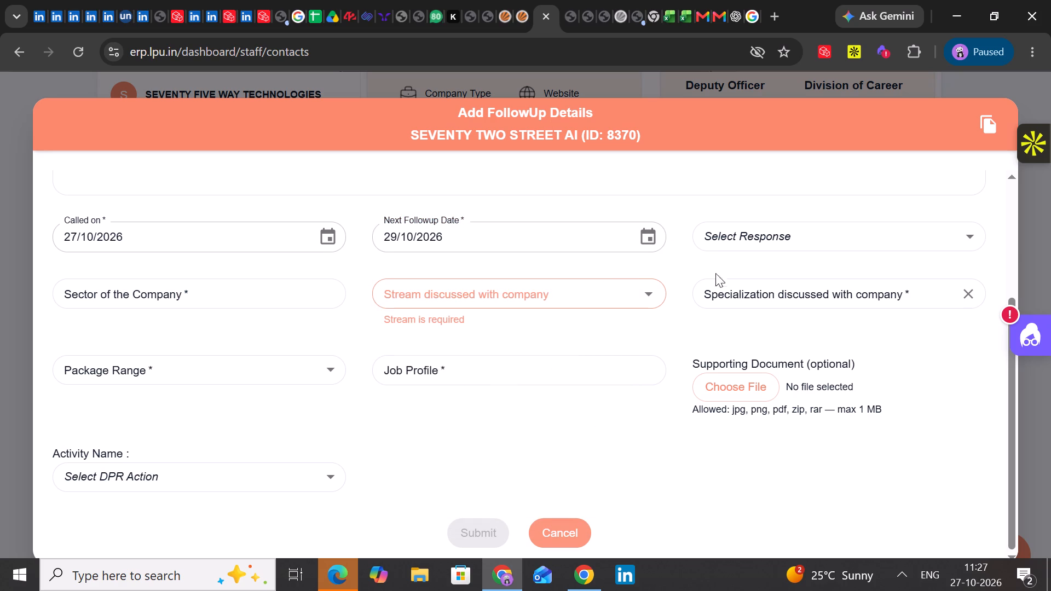
Set the follow-up response to Hot.
{"action": "left_click", "coordinate": [764, 234]}
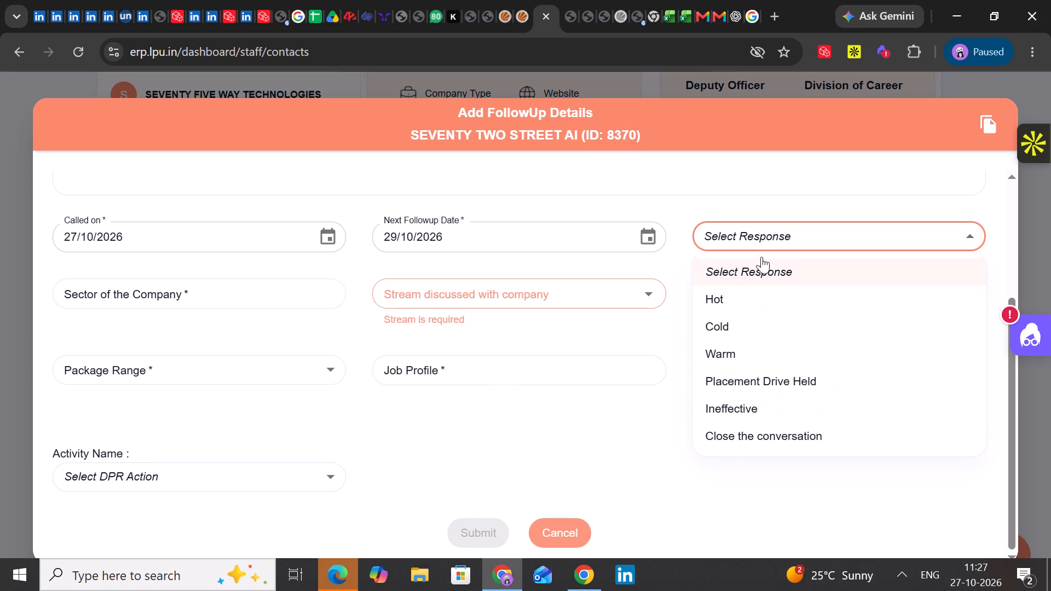
{"action": "left_click", "coordinate": [752, 288]}
Set the stream discussed with the company to All Disciplines and the specialization to MBA CSE.
{"action": "scroll", "coordinate": [535, 316], "scroll_direction": "down", "scroll_amount": 1}
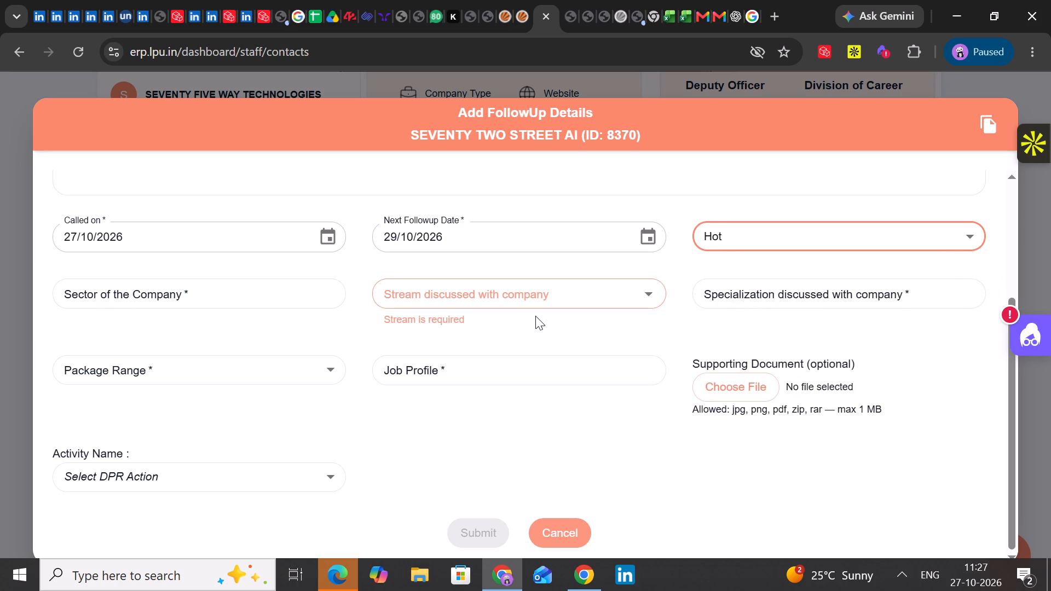
{"action": "scroll", "coordinate": [535, 316], "scroll_direction": "down", "scroll_amount": 2}
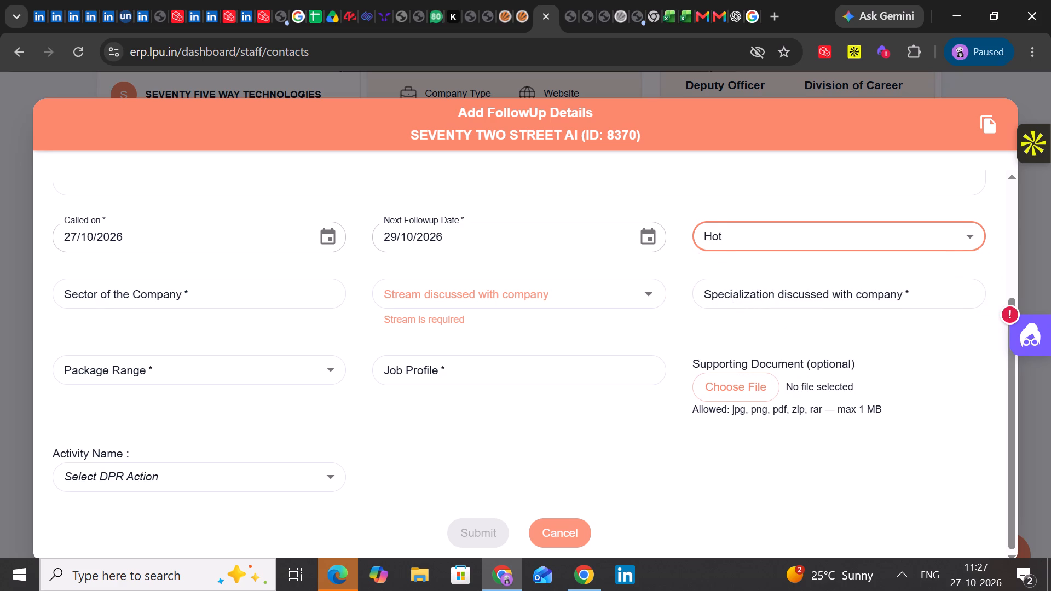
{"action": "left_click", "coordinate": [555, 300]}
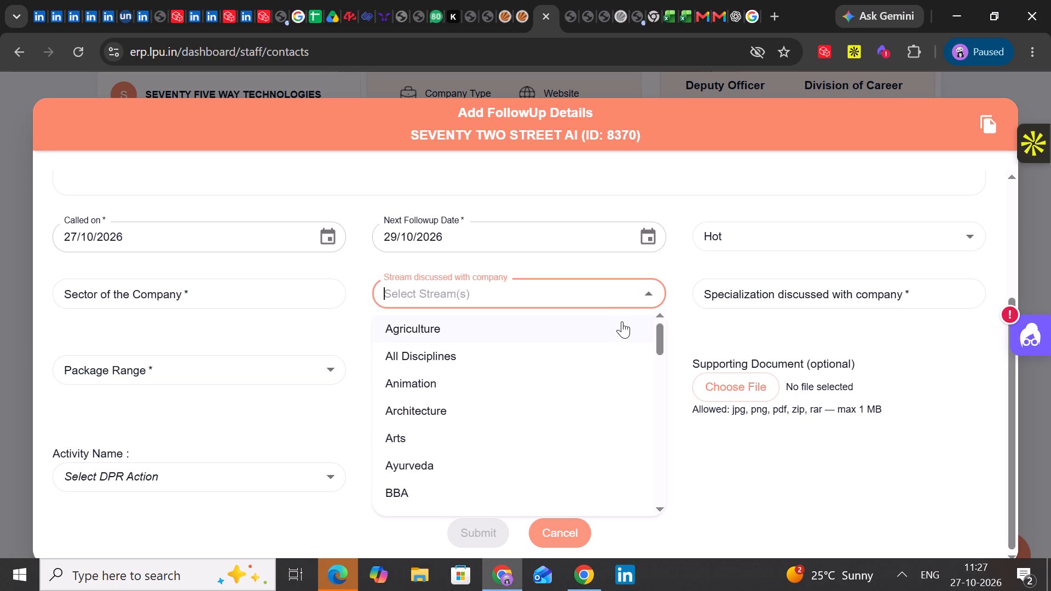
{"action": "left_click", "coordinate": [611, 352]}
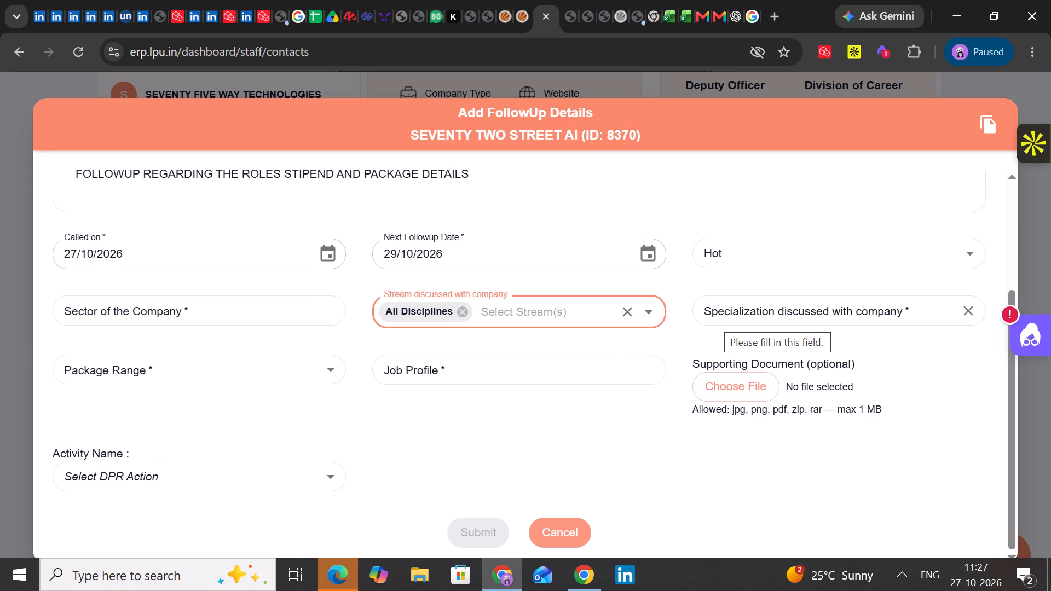
{"action": "left_click", "coordinate": [915, 309]}
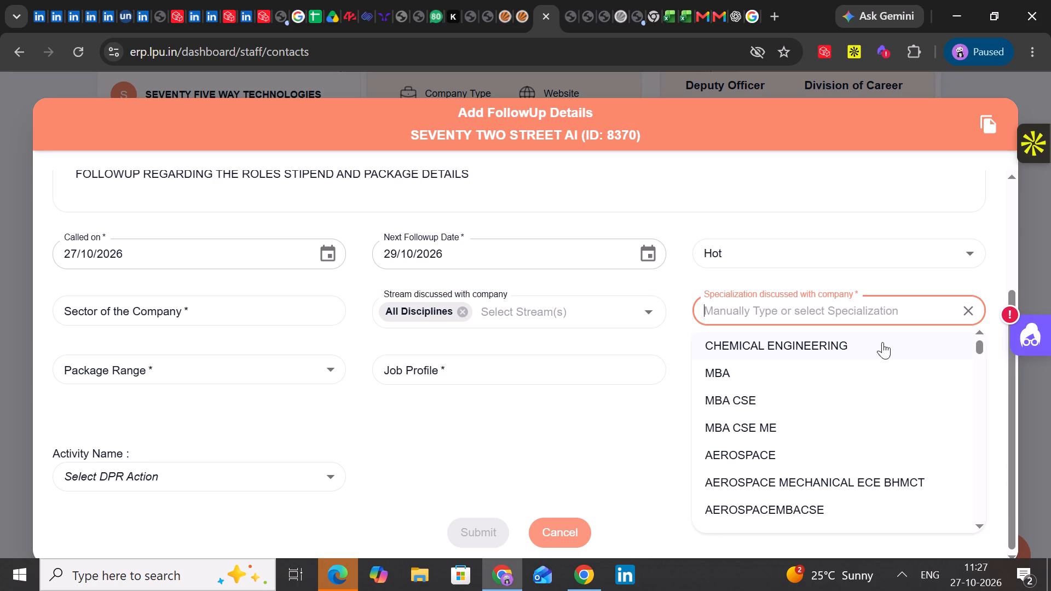
{"action": "left_click", "coordinate": [859, 369]}
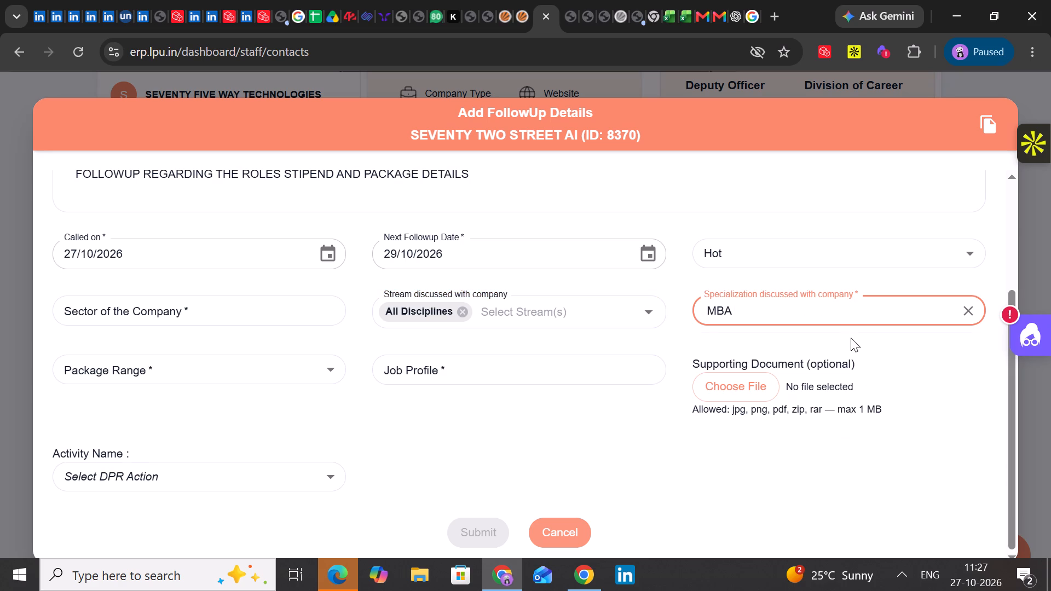
{"action": "left_click", "coordinate": [840, 304]}
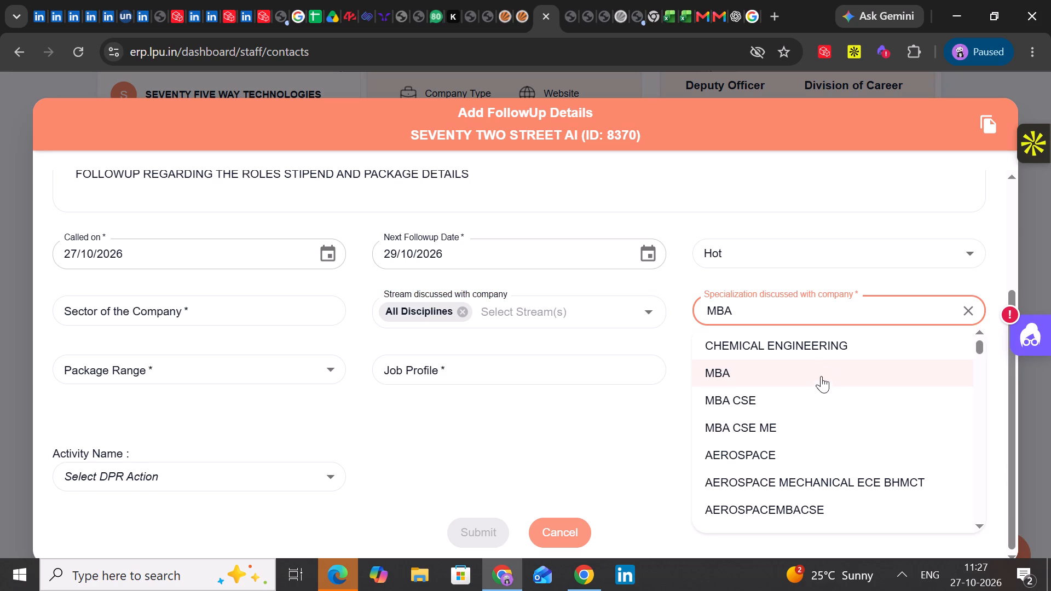
{"action": "left_click", "coordinate": [816, 396]}
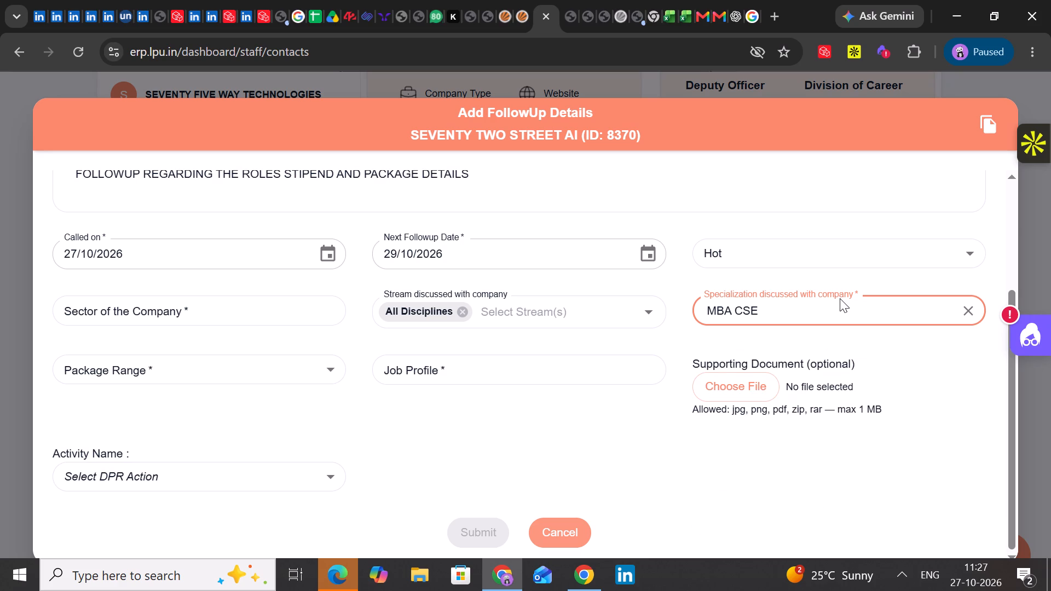
Set the sector of the company to AI and the package range to 07-08 Lakh.
{"action": "left_click", "coordinate": [294, 316]}
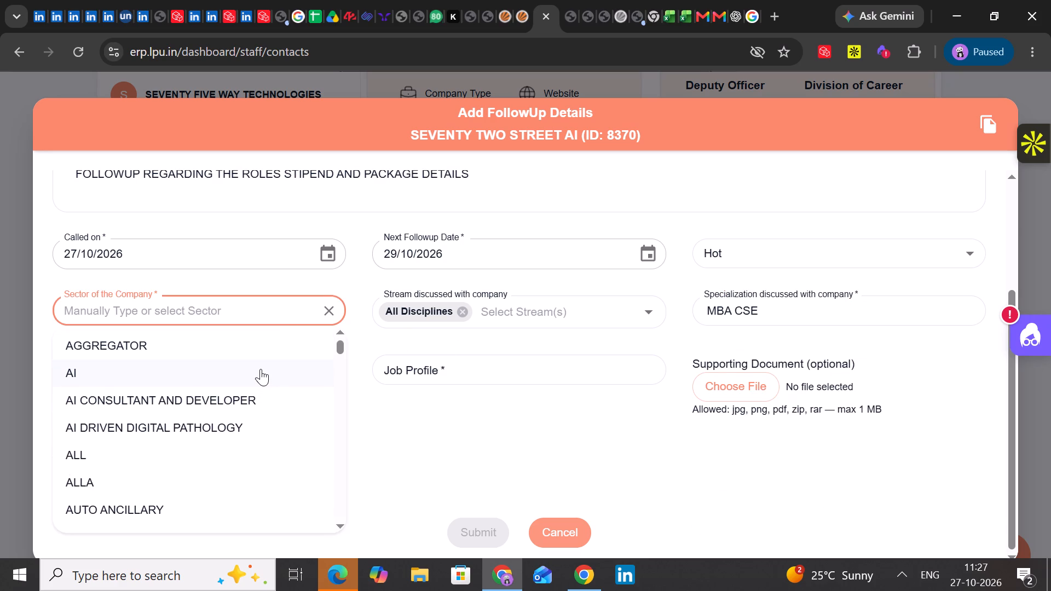
{"action": "left_click", "coordinate": [261, 369]}
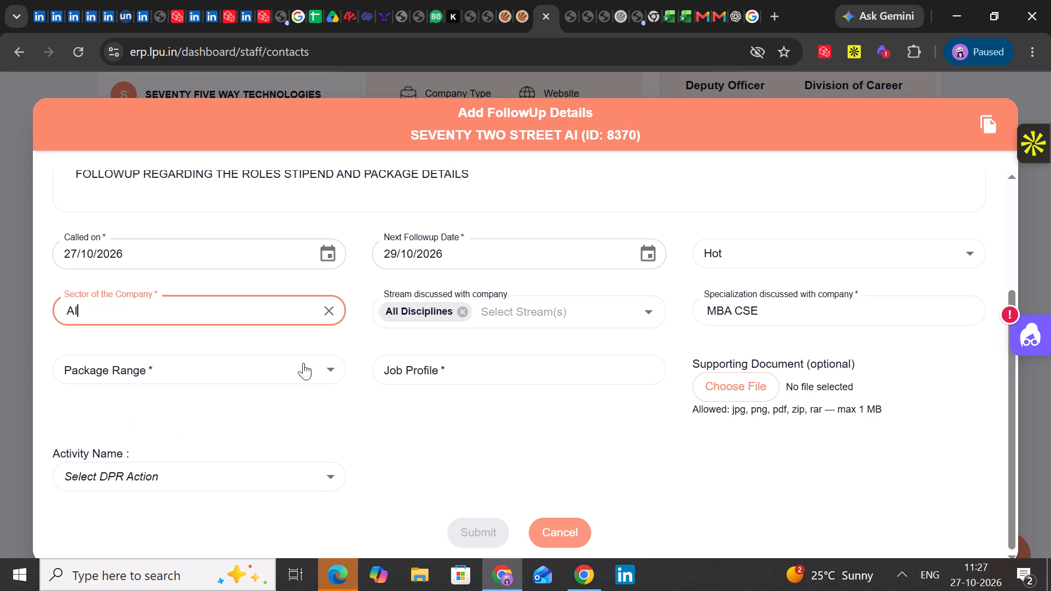
{"action": "left_click", "coordinate": [303, 363]}
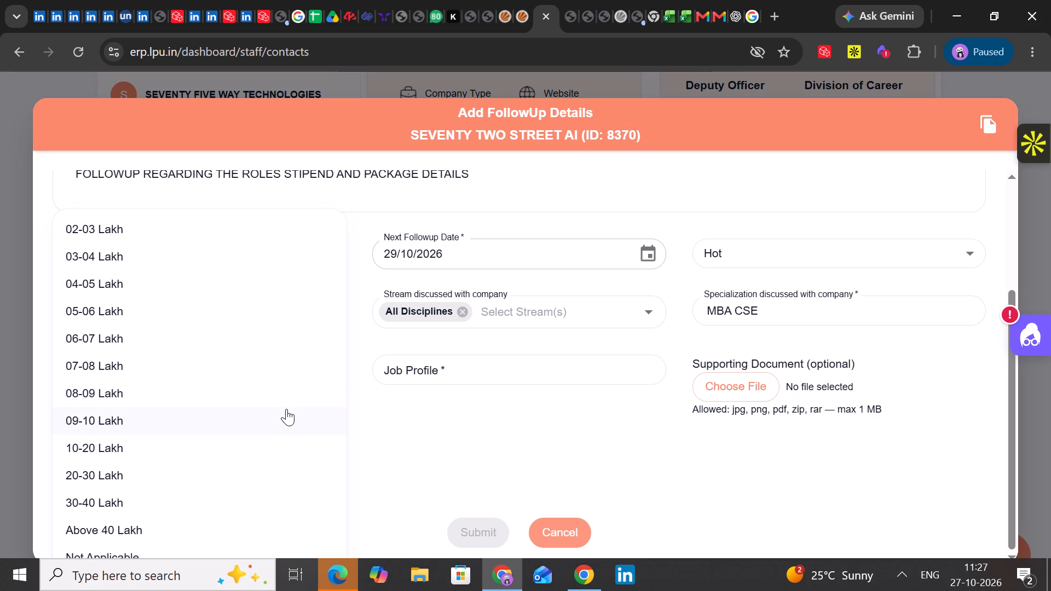
{"action": "scroll", "coordinate": [286, 410], "scroll_direction": "down", "scroll_amount": 2}
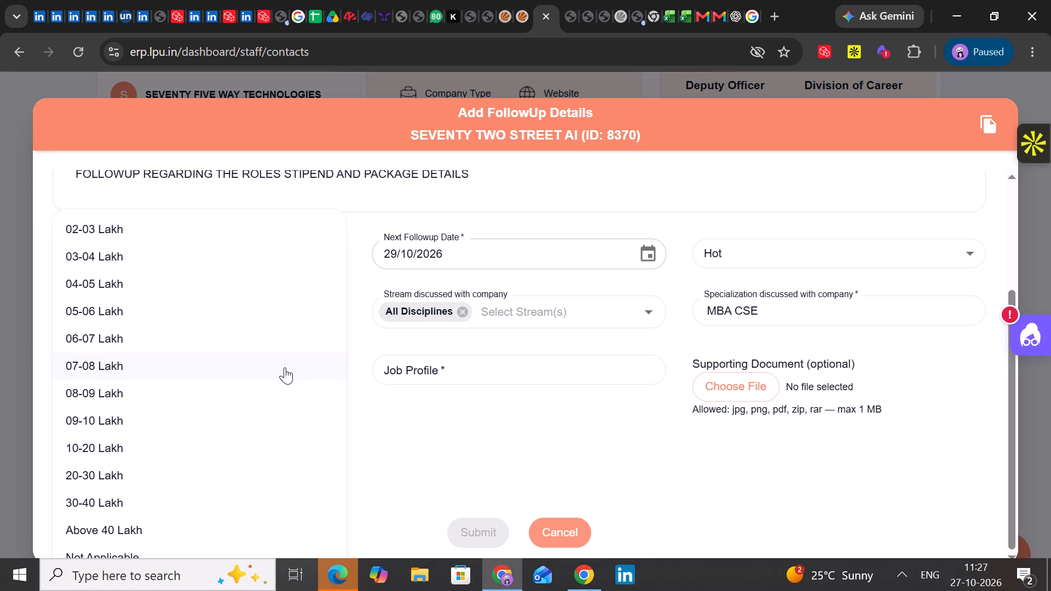
{"action": "left_click", "coordinate": [285, 364]}
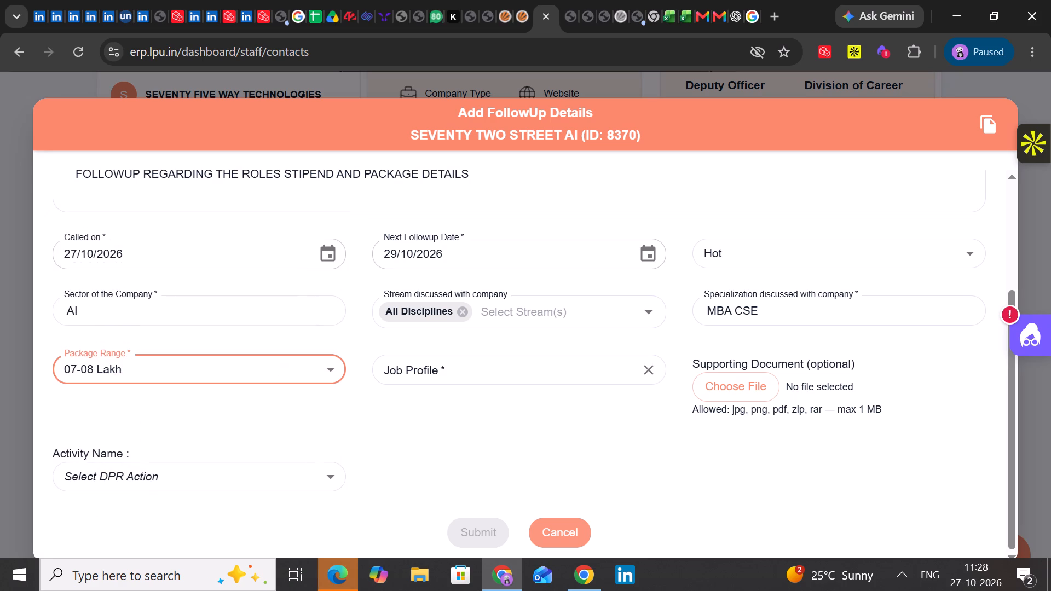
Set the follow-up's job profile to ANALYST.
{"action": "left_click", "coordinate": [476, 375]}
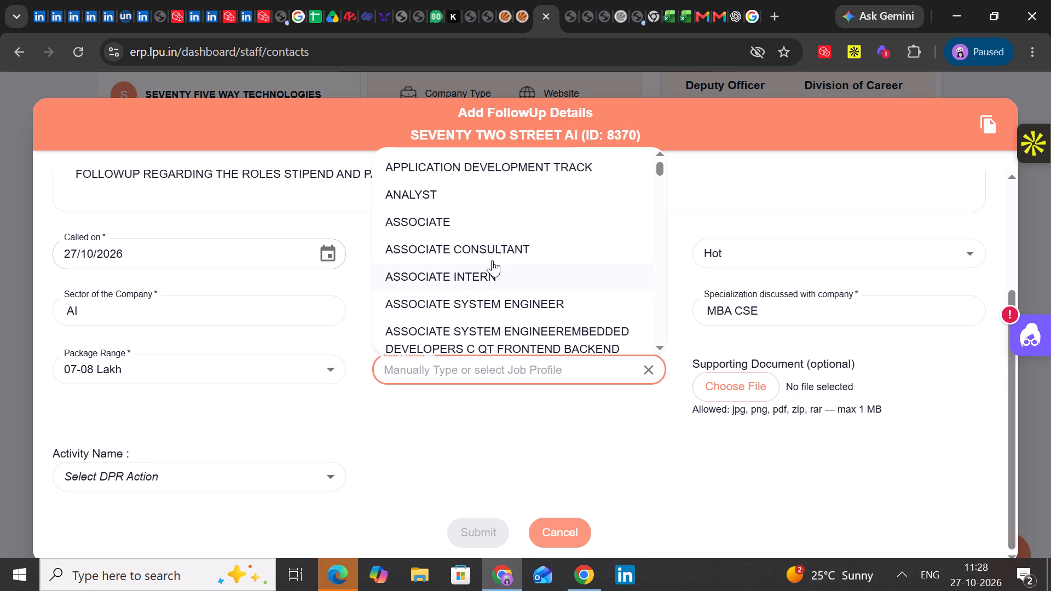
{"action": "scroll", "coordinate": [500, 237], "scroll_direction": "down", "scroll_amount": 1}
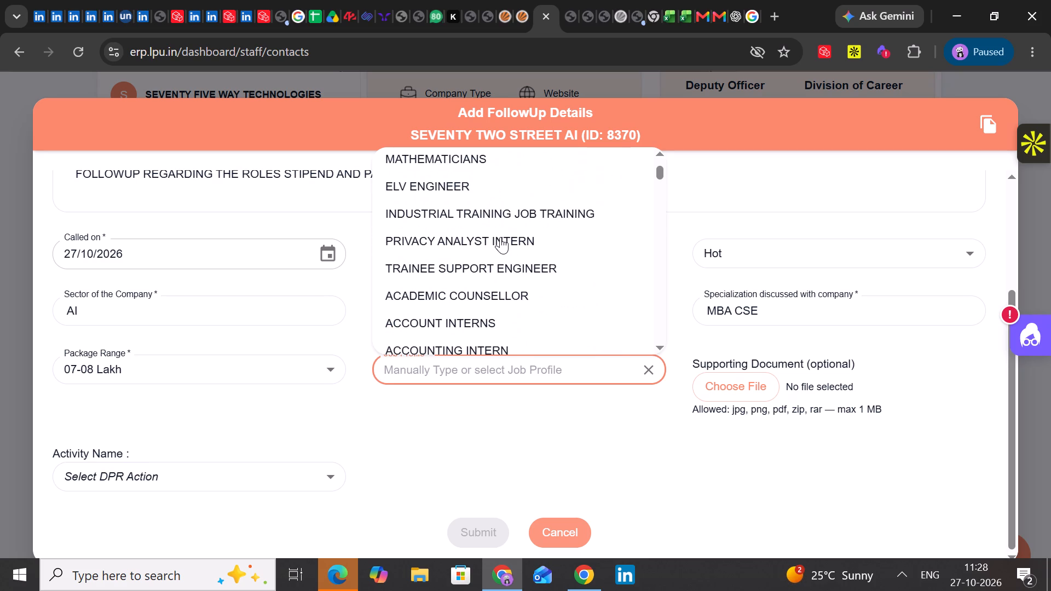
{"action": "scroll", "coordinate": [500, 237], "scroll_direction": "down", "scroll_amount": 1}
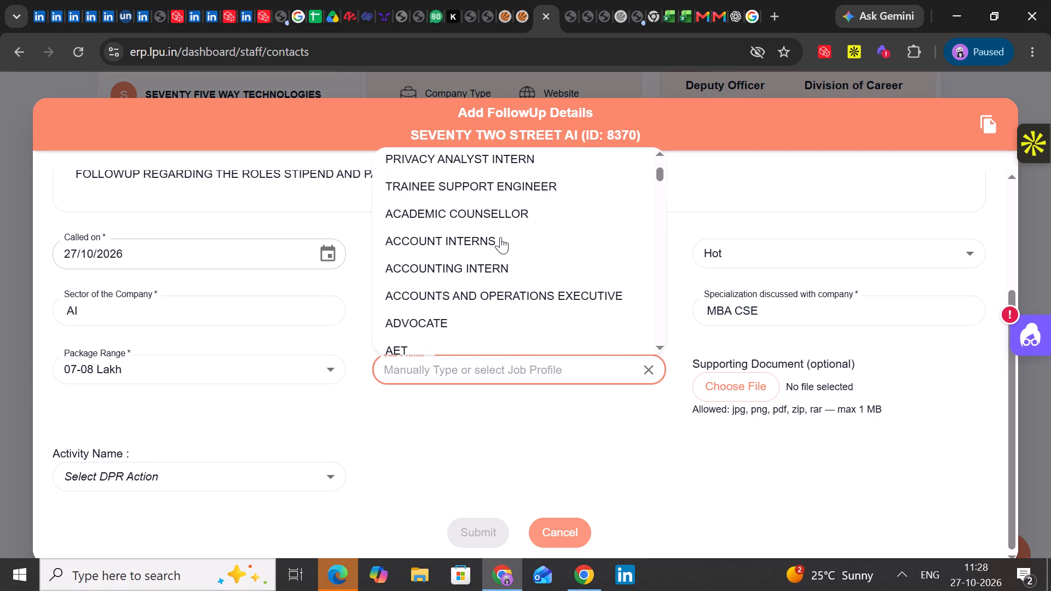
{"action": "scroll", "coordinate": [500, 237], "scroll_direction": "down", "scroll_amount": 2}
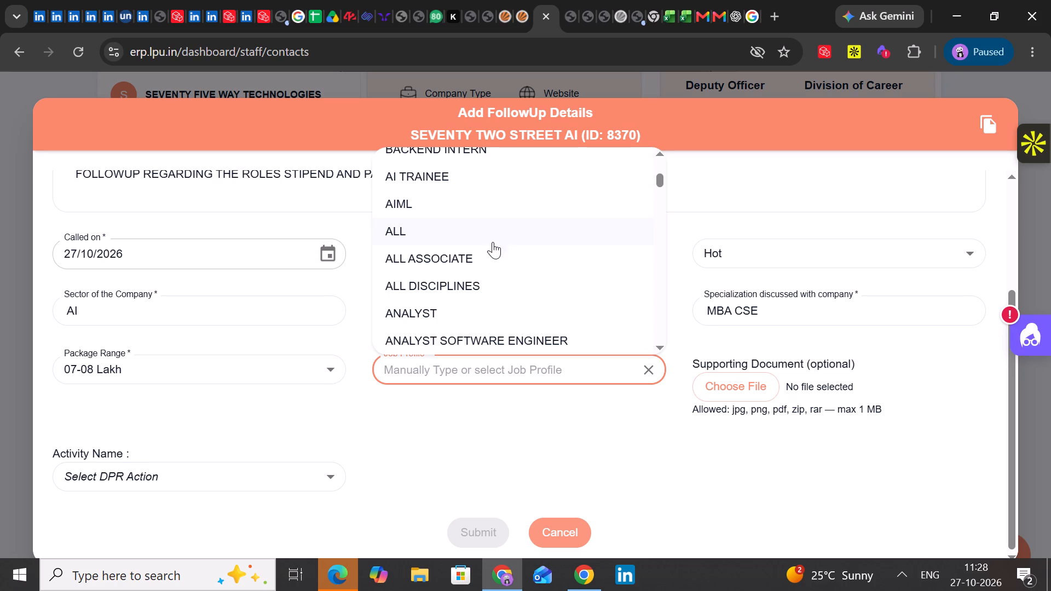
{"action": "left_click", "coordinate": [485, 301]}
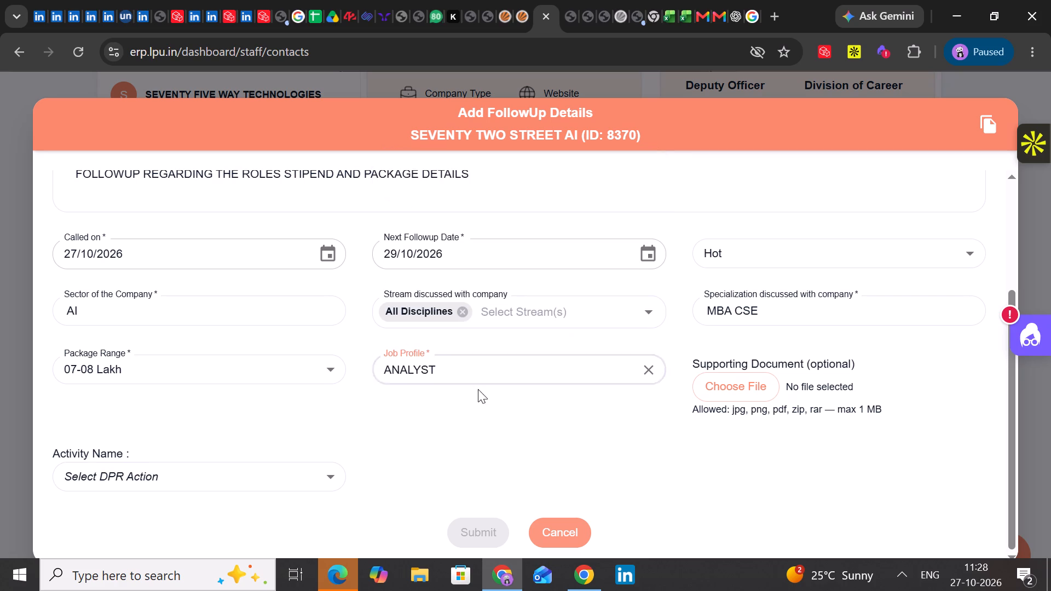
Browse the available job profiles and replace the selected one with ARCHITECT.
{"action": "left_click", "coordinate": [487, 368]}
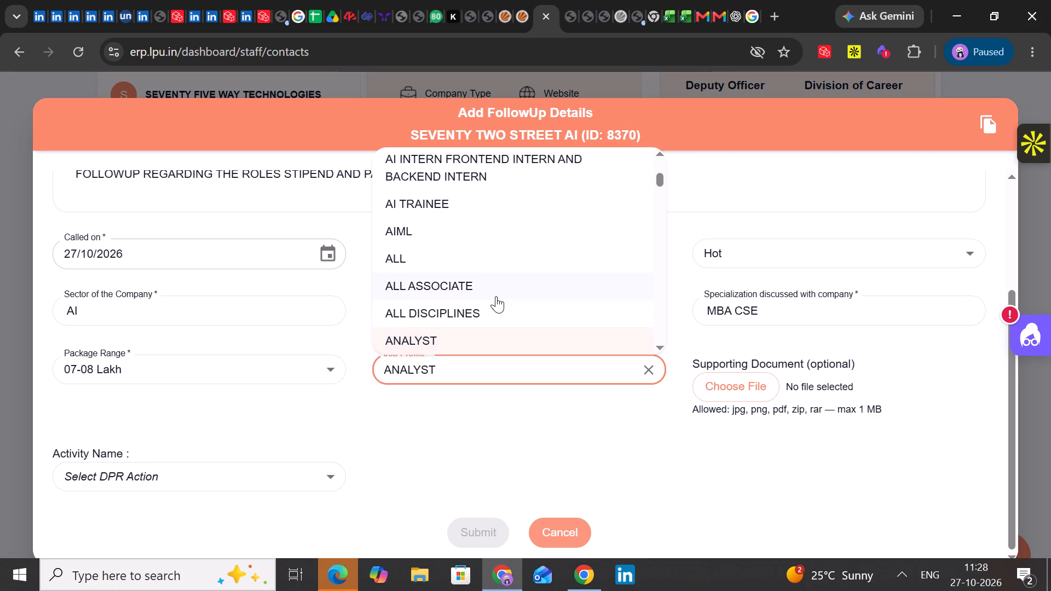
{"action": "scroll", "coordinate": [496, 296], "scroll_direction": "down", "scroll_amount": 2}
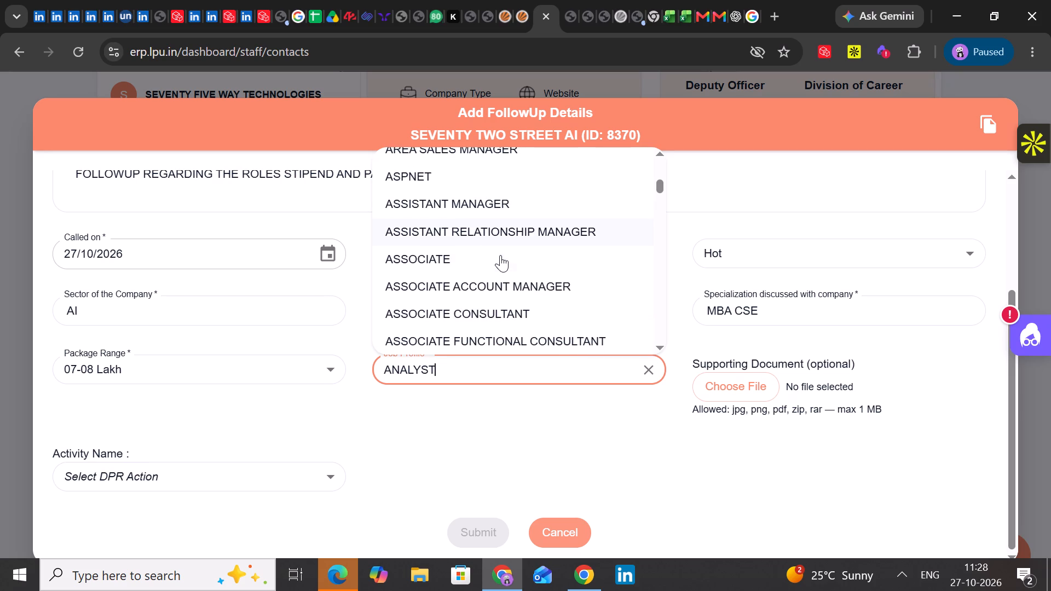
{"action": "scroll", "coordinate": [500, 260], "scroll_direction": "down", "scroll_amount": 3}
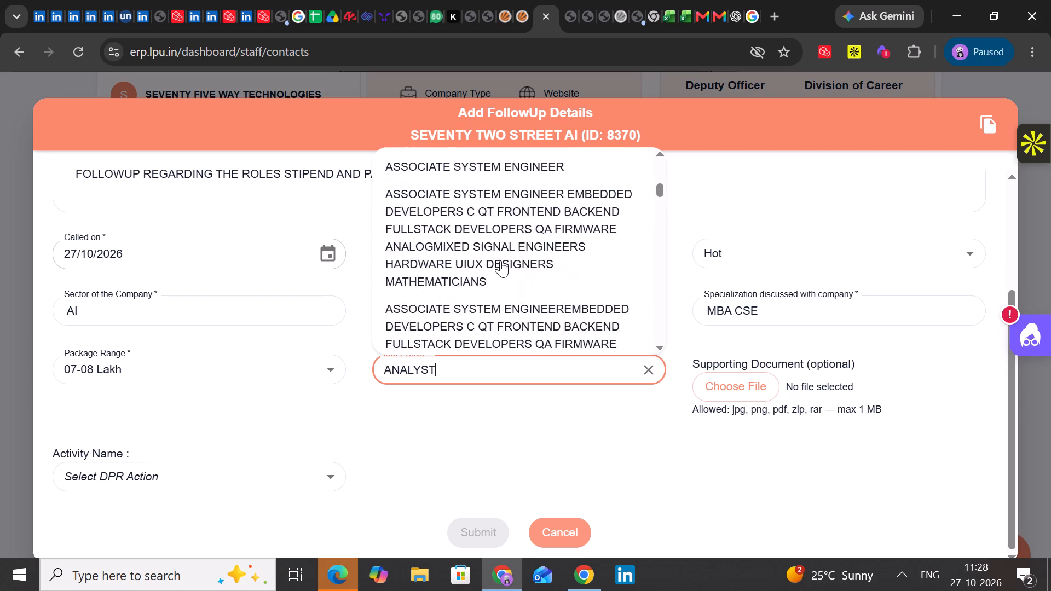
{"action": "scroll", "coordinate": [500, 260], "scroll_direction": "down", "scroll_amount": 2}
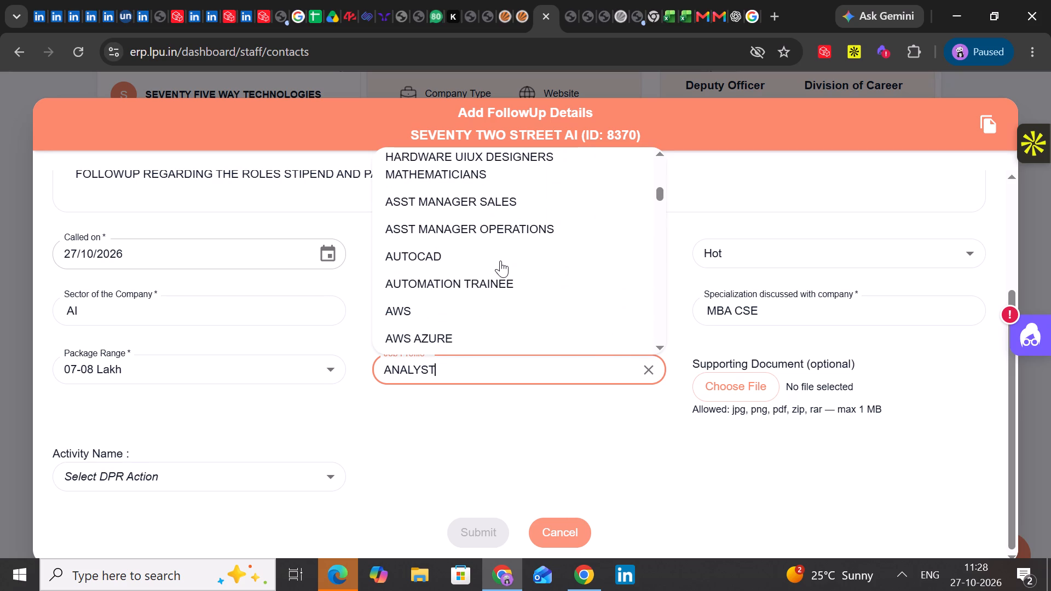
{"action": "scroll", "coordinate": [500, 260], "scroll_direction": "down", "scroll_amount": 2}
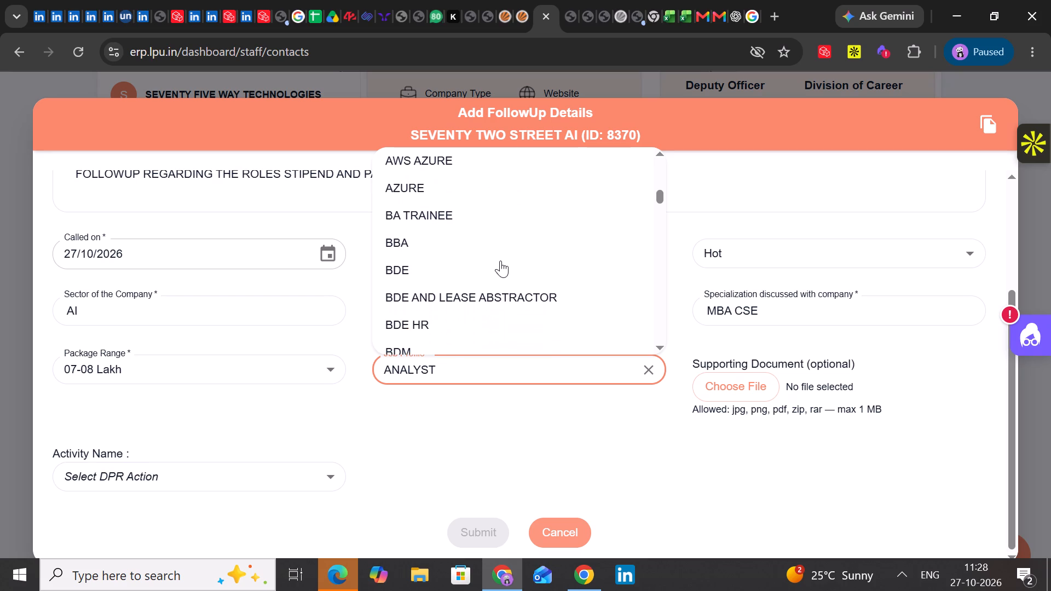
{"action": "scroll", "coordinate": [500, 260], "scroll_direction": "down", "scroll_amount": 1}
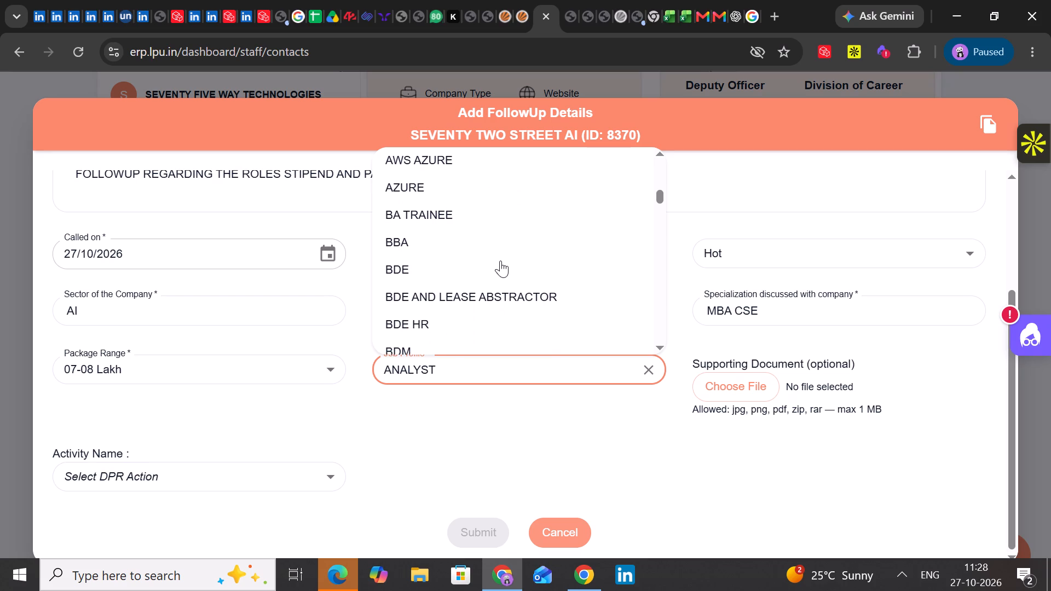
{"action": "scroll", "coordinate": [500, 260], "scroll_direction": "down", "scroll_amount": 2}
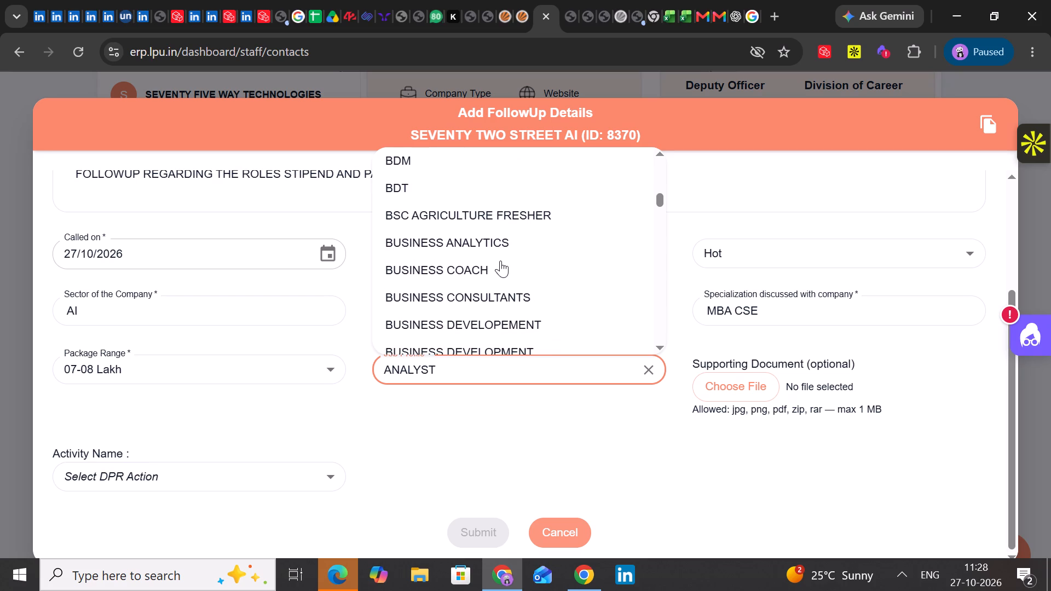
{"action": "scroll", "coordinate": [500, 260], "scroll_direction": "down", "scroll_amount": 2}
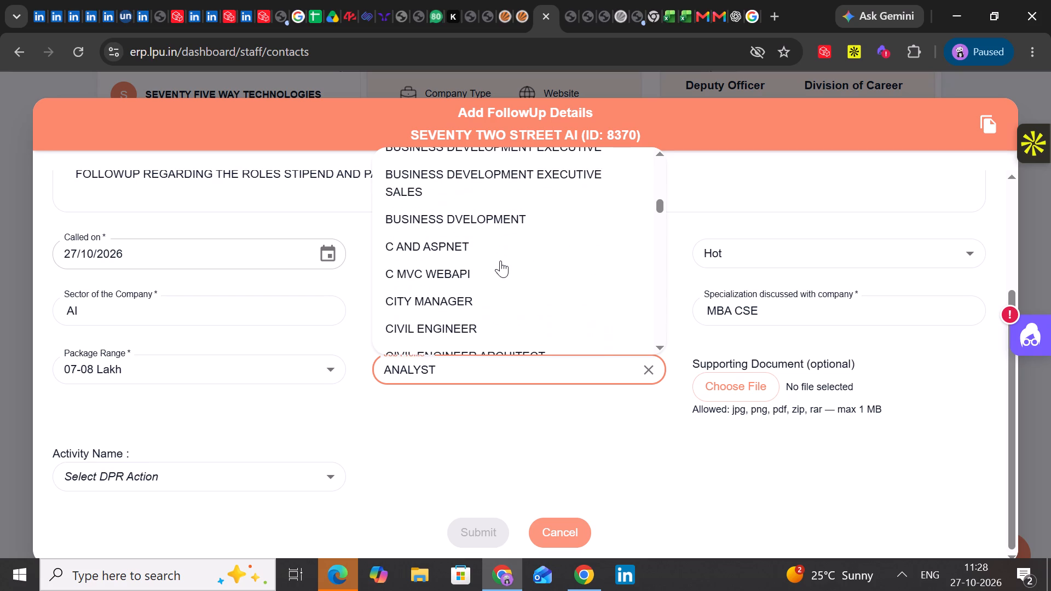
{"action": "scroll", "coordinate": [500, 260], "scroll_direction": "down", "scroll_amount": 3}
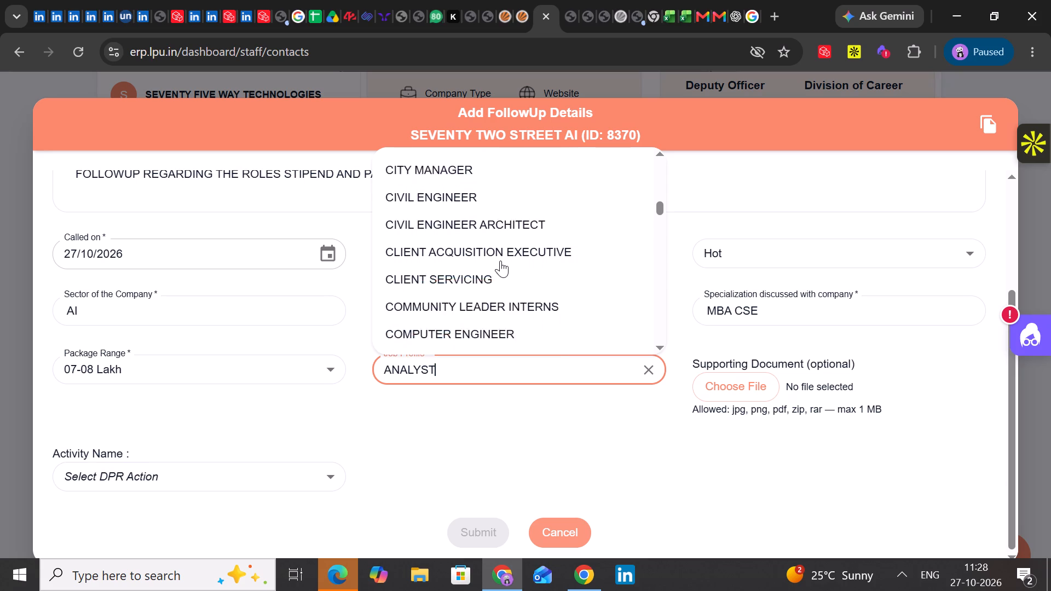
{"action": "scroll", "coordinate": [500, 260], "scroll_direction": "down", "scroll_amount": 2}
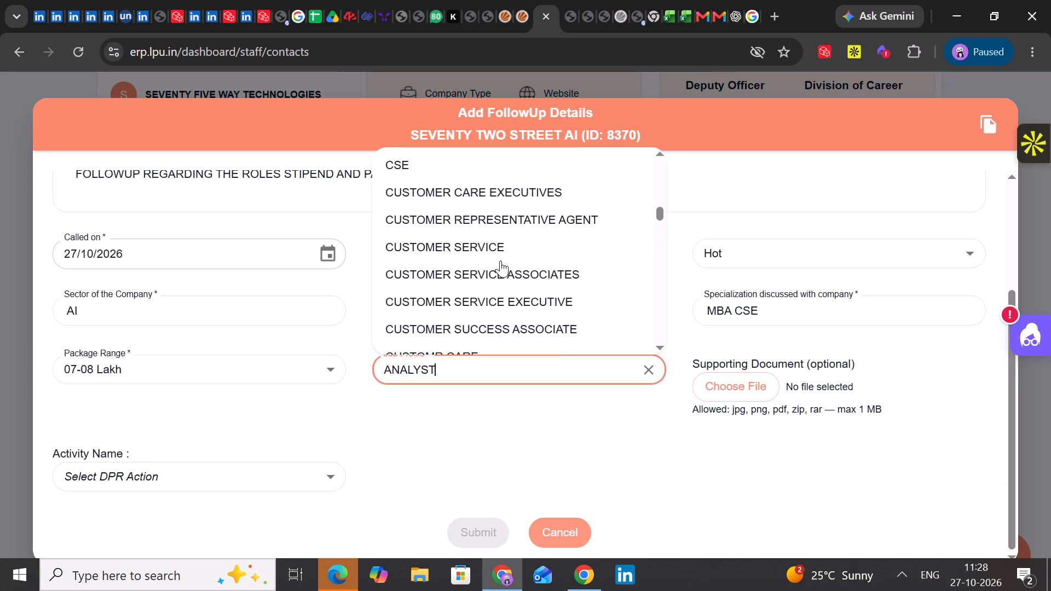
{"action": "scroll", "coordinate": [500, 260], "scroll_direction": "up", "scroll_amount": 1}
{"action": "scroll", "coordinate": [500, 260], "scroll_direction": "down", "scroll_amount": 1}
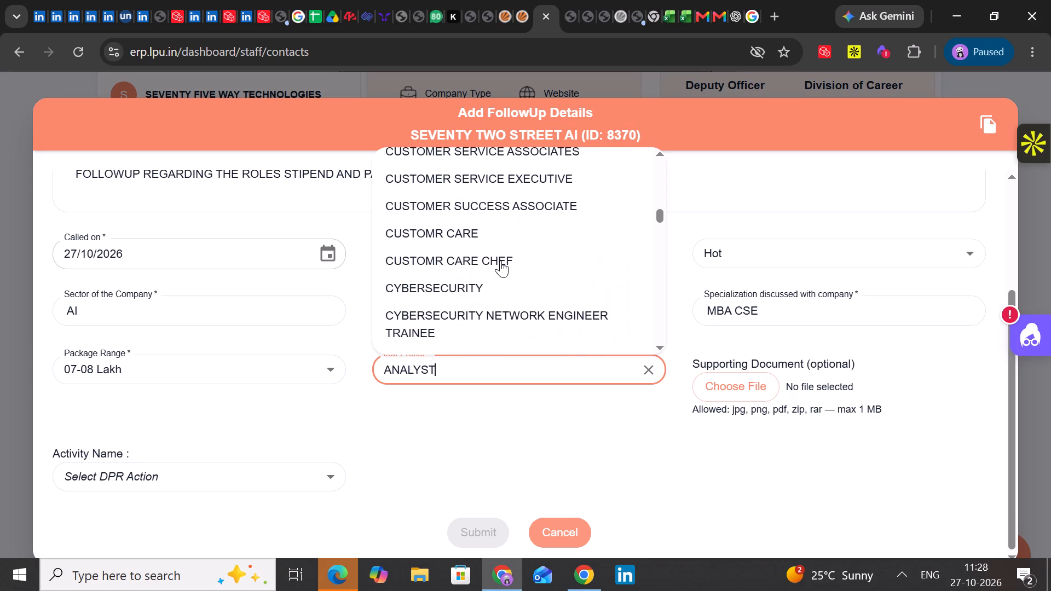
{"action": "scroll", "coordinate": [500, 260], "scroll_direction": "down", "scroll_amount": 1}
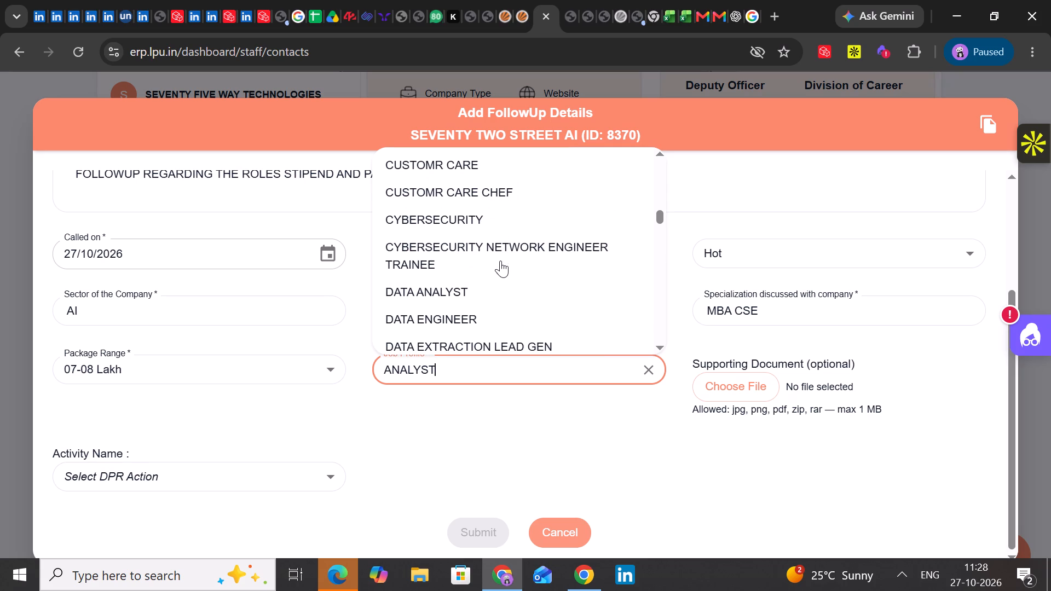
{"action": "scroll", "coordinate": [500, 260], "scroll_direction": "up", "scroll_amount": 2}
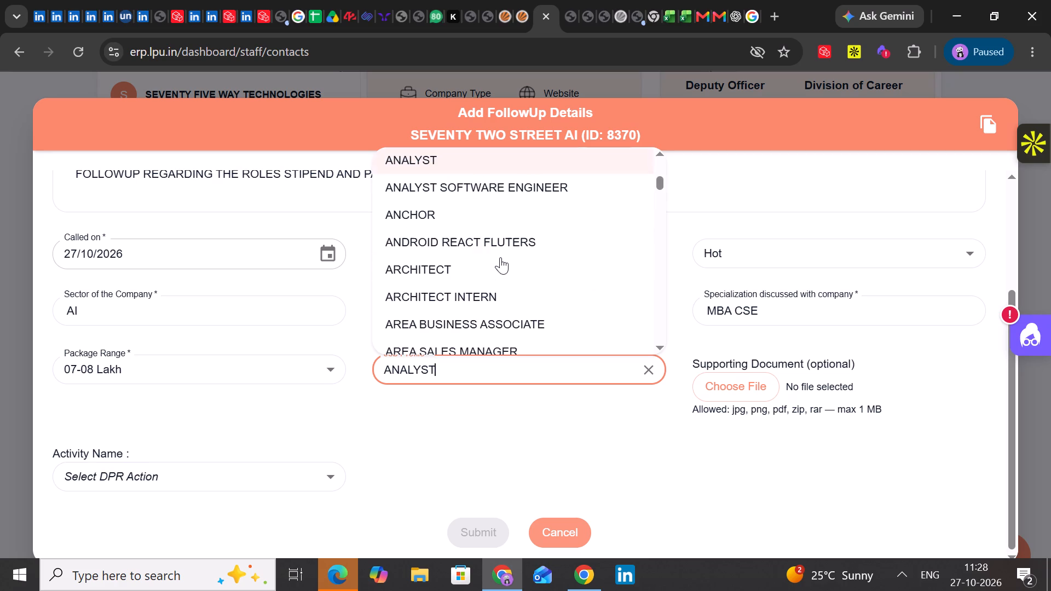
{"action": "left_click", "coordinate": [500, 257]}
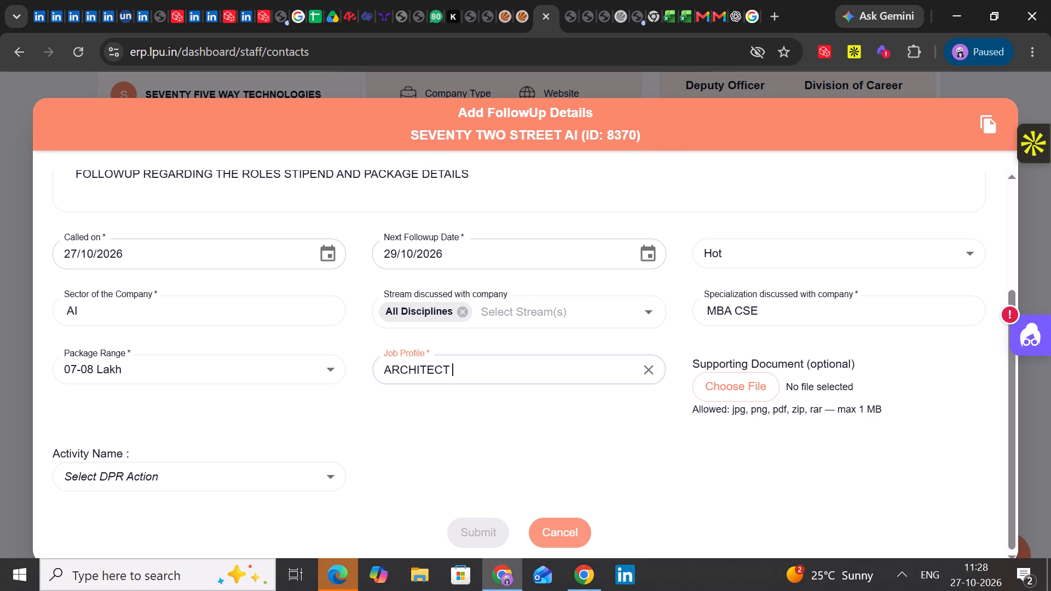
Clear the job profile and set it to CYBERSECURITY RESEARCH ANALYST MANAGEMENT TRAINEE.
{"action": "left_click", "coordinate": [481, 372]}
{"action": "key", "text": "BackSpace"}
{"action": "key", "text": "BackSpace"}
{"action": "key", "text": "BackSpace"}
{"action": "key", "text": "BackSpace"}
{"action": "key", "text": "BackSpace"}
{"action": "key", "text": "BackSpace"}
{"action": "key", "text": "BackSpace"}
{"action": "key", "text": "BackSpace"}
{"action": "key", "text": "BackSpace"}
{"action": "key", "text": "BackSpace"}
{"action": "key", "text": "BackSpace"}
{"action": "key", "text": "BackSpace"}
{"action": "key", "text": "BackSpace"}
{"action": "key", "text": "BackSpace"}
{"action": "key", "text": "BackSpace"}
{"action": "key", "text": "BackSpace"}
{"action": "key", "text": "BackSpace"}
{"action": "key", "text": "BackSpace"}
{"action": "key", "text": "BackSpace"}
{"action": "key", "text": "BackSpace"}
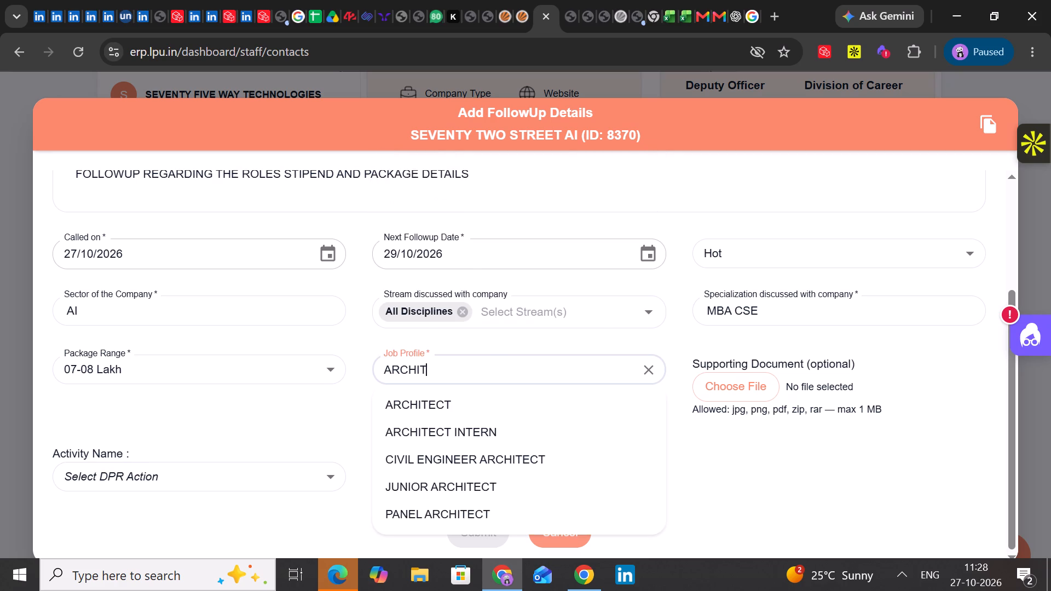
{"action": "scroll", "coordinate": [498, 265], "scroll_direction": "down", "scroll_amount": 3}
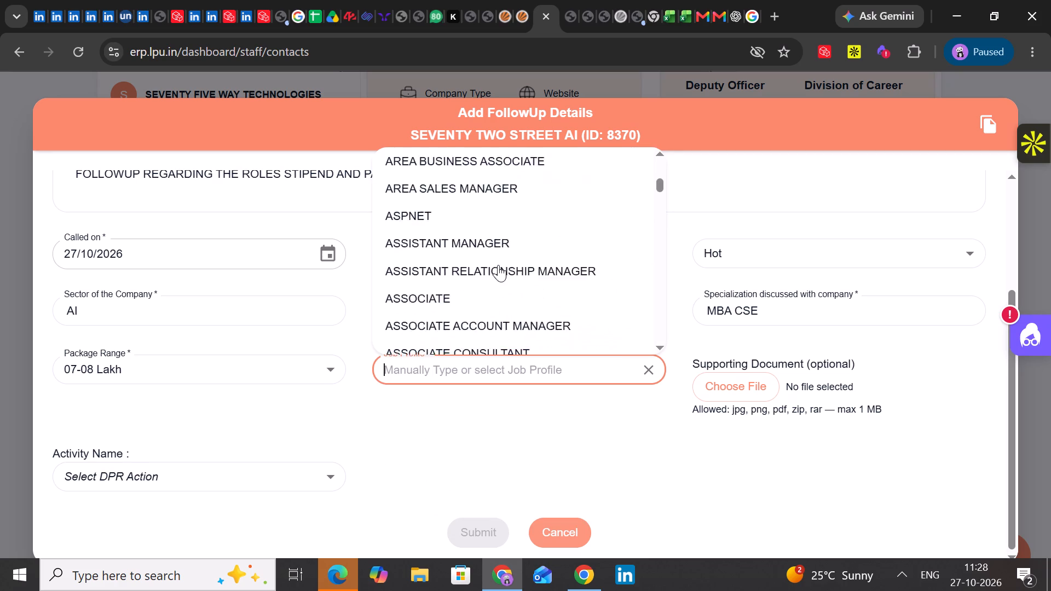
{"action": "scroll", "coordinate": [498, 265], "scroll_direction": "down", "scroll_amount": 1}
{"action": "type", "text": "cyv"}
{"action": "key", "text": "BackSpace"}
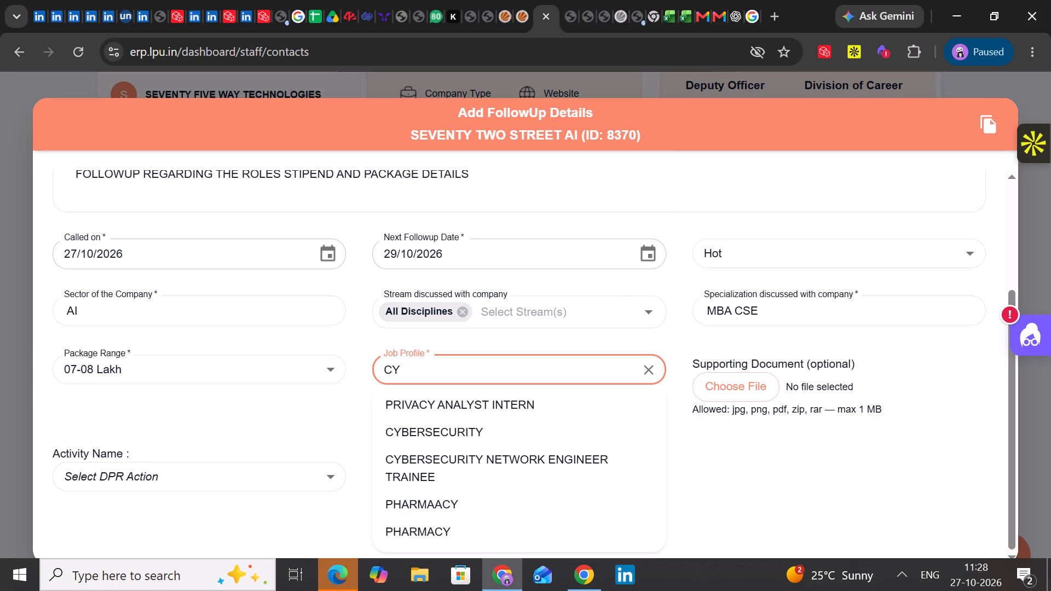
{"action": "key", "text": "b"}
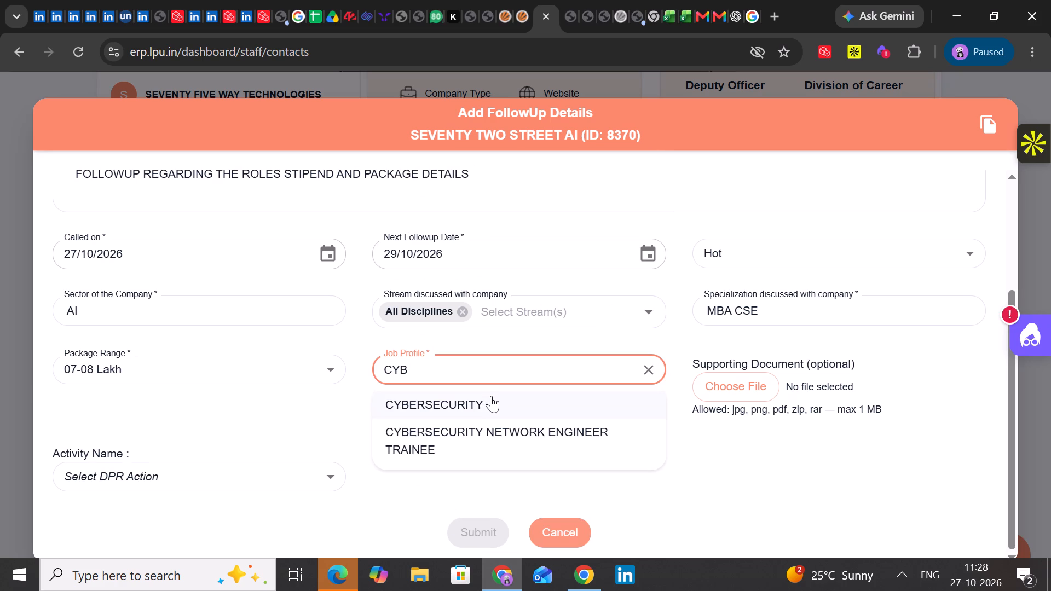
{"action": "left_click", "coordinate": [491, 396]}
{"action": "key", "text": "space"}
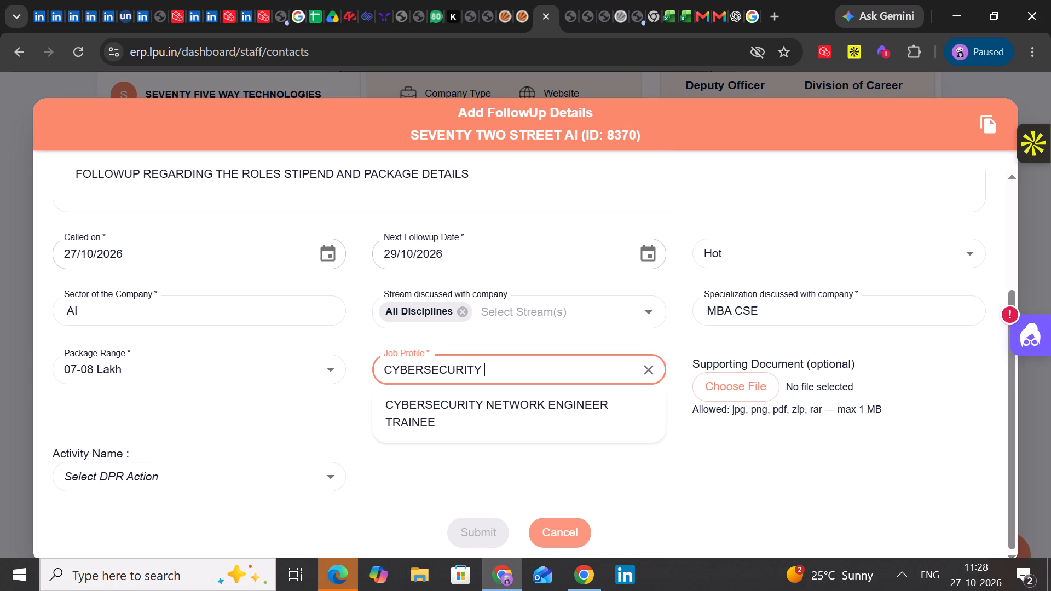
{"action": "type", "text": "rese"}
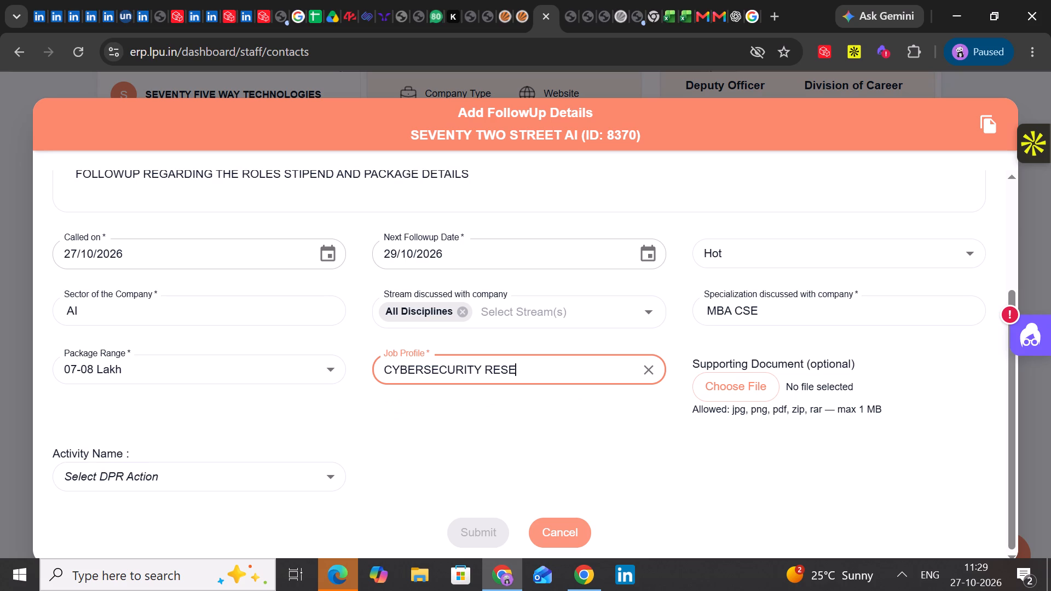
{"action": "type", "text": "arch"}
{"action": "key", "text": "space"}
{"action": "type", "text": "analyst"}
{"action": "key", "text": "space"}
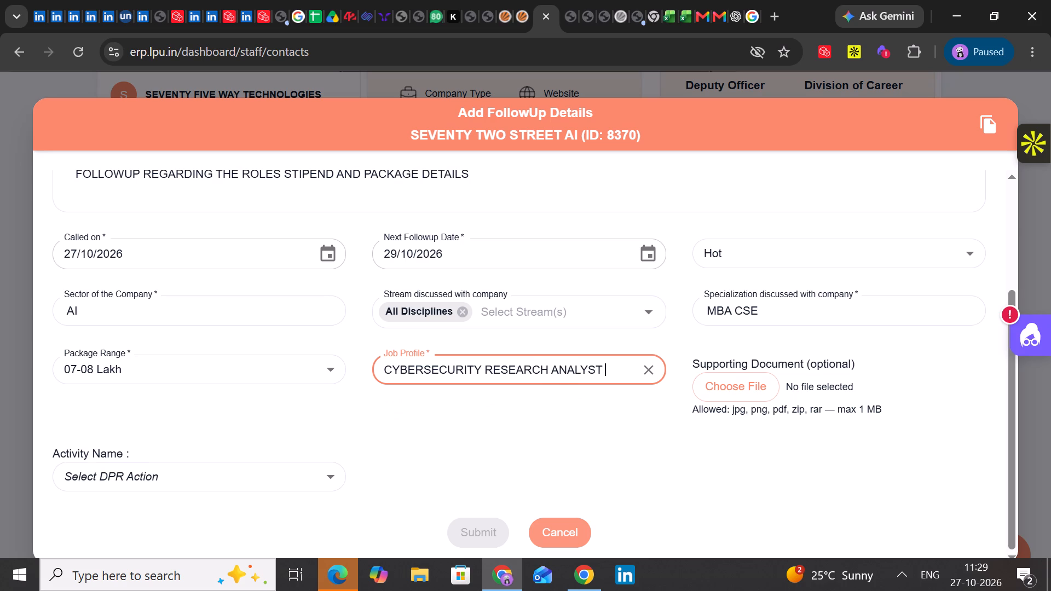
{"action": "type", "text": "management"}
{"action": "key", "text": "space"}
{"action": "type", "text": "trainee"}
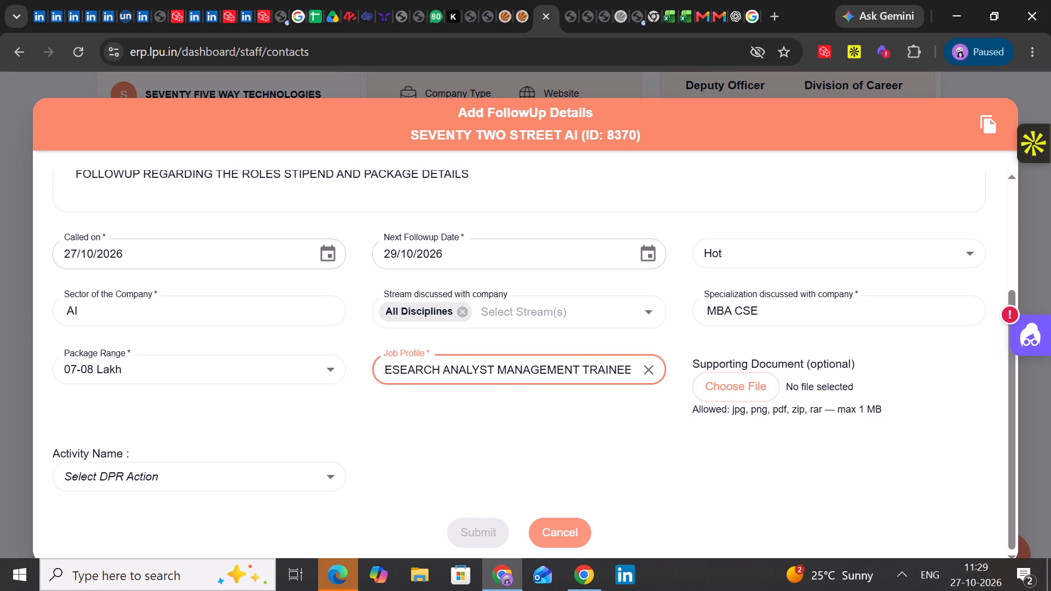
Check the choices available for the activity name, leaving it on Select DPR Action.
{"action": "scroll", "coordinate": [569, 419], "scroll_direction": "down", "scroll_amount": 1}
{"action": "scroll", "coordinate": [618, 390], "scroll_direction": "down", "scroll_amount": 2}
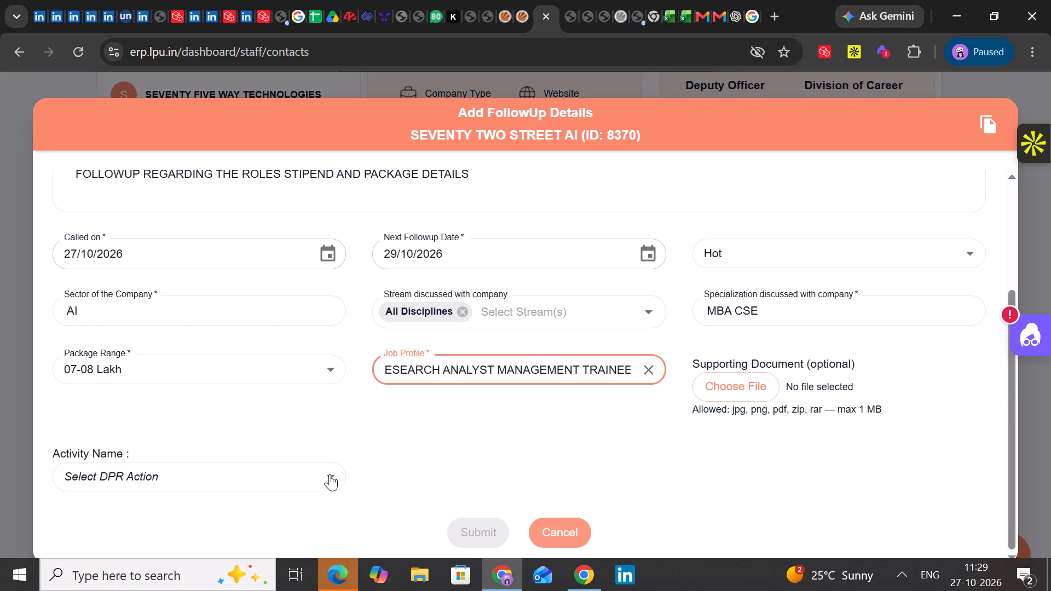
{"action": "left_click", "coordinate": [330, 474]}
{"action": "scroll", "coordinate": [330, 474], "scroll_direction": "down", "scroll_amount": 1}
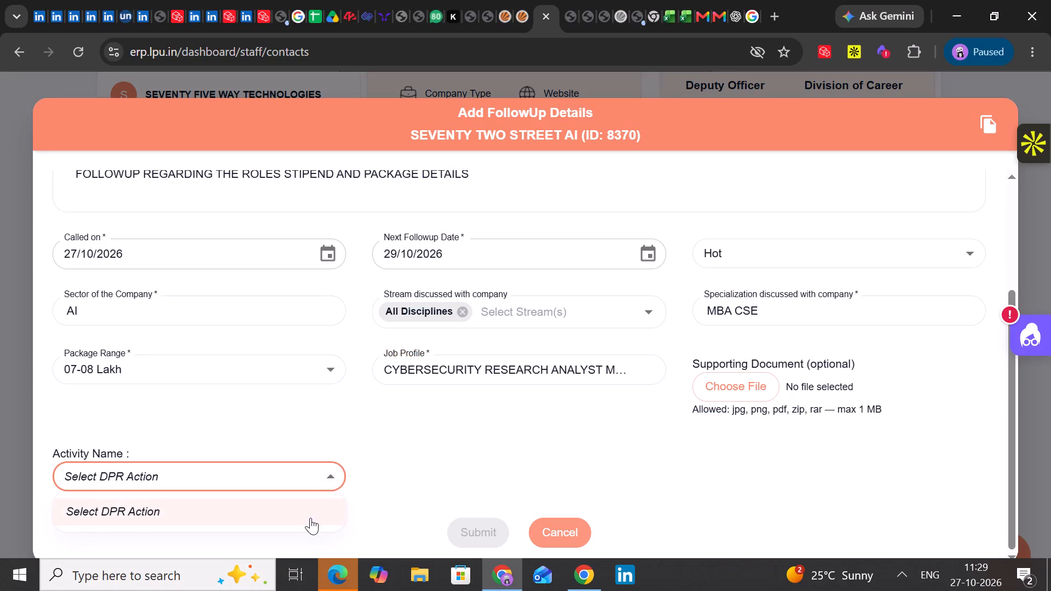
{"action": "left_click", "coordinate": [310, 518]}
{"action": "scroll", "coordinate": [359, 435], "scroll_direction": "down", "scroll_amount": 3}
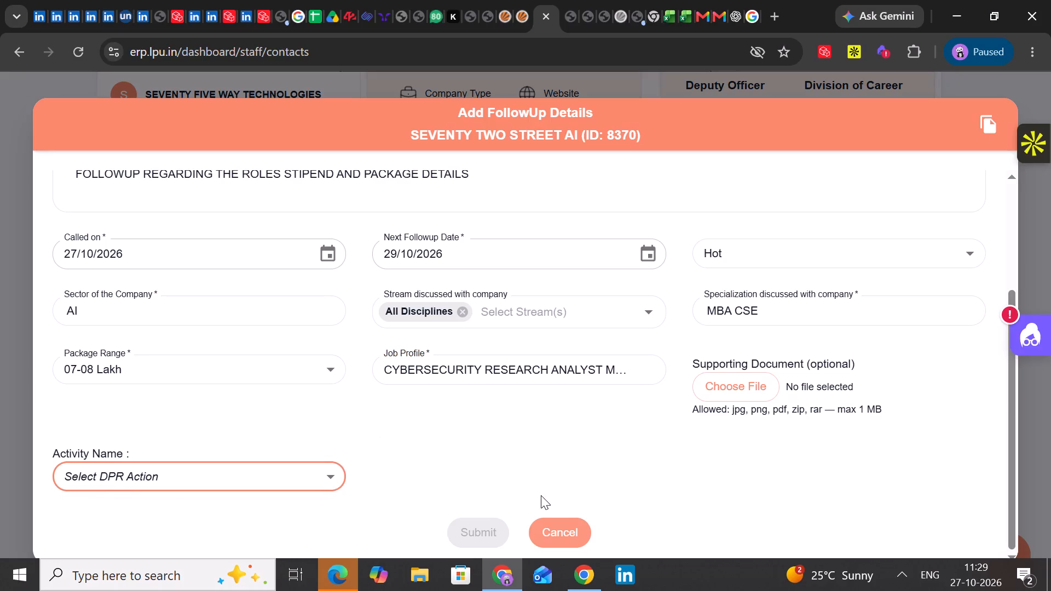
Review the follow-up form's entries back up to the type of communication and contact details.
{"action": "scroll", "coordinate": [541, 495], "scroll_direction": "up", "scroll_amount": 2}
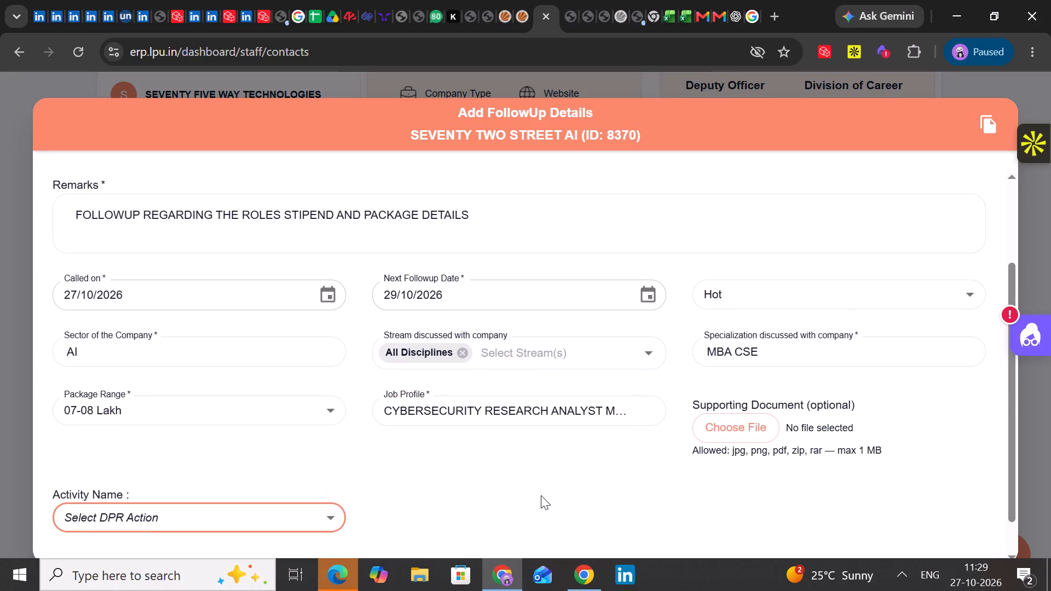
{"action": "scroll", "coordinate": [541, 495], "scroll_direction": "up", "scroll_amount": 3}
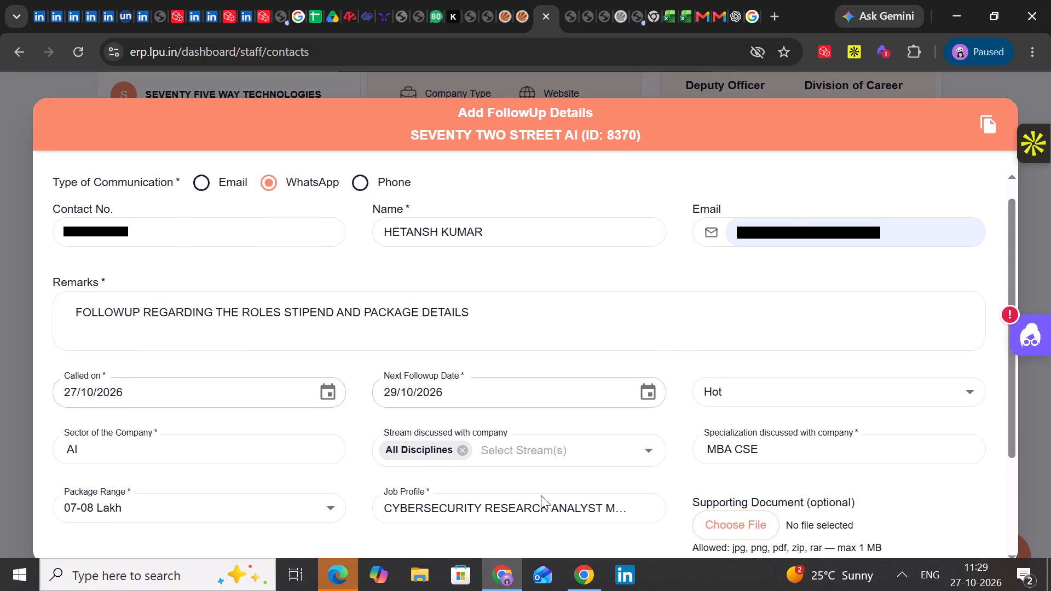
{"action": "scroll", "coordinate": [541, 495], "scroll_direction": "up", "scroll_amount": 1}
{"action": "scroll", "coordinate": [541, 495], "scroll_direction": "down", "scroll_amount": 2}
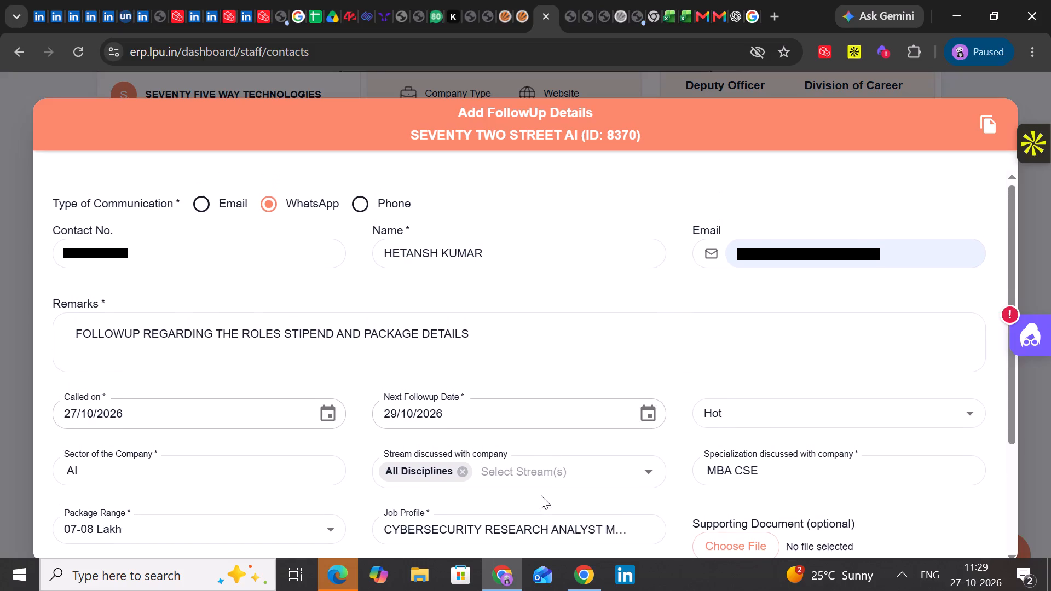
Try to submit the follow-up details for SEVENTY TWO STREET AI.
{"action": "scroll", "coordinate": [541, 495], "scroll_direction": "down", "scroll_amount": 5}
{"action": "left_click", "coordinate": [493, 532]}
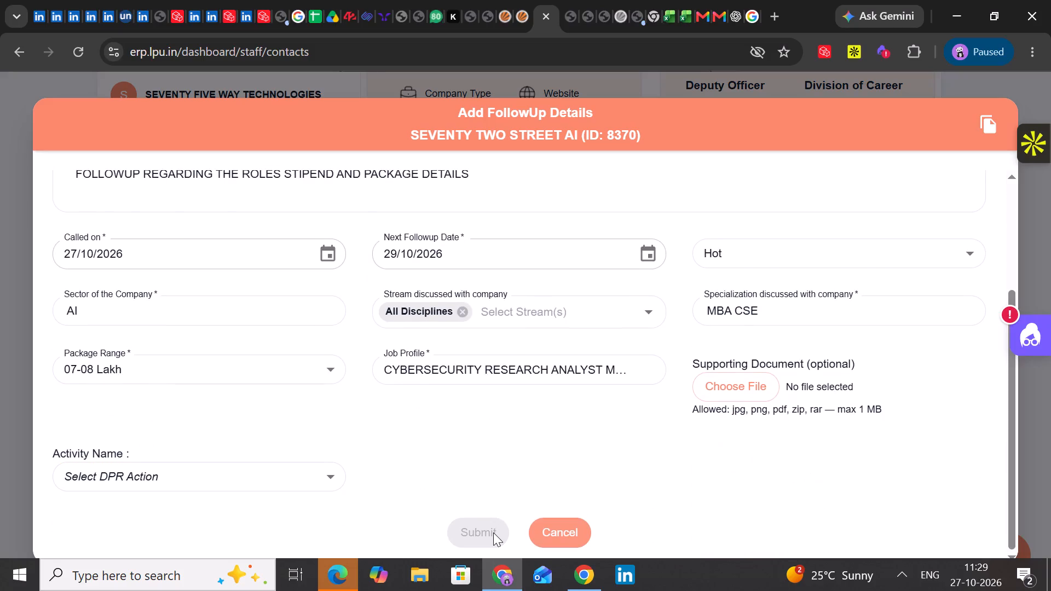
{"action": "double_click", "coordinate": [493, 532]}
Recheck the activity name choices, keeping Select DPR Action.
{"action": "left_click", "coordinate": [292, 483]}
{"action": "scroll", "coordinate": [292, 483], "scroll_direction": "down", "scroll_amount": 1}
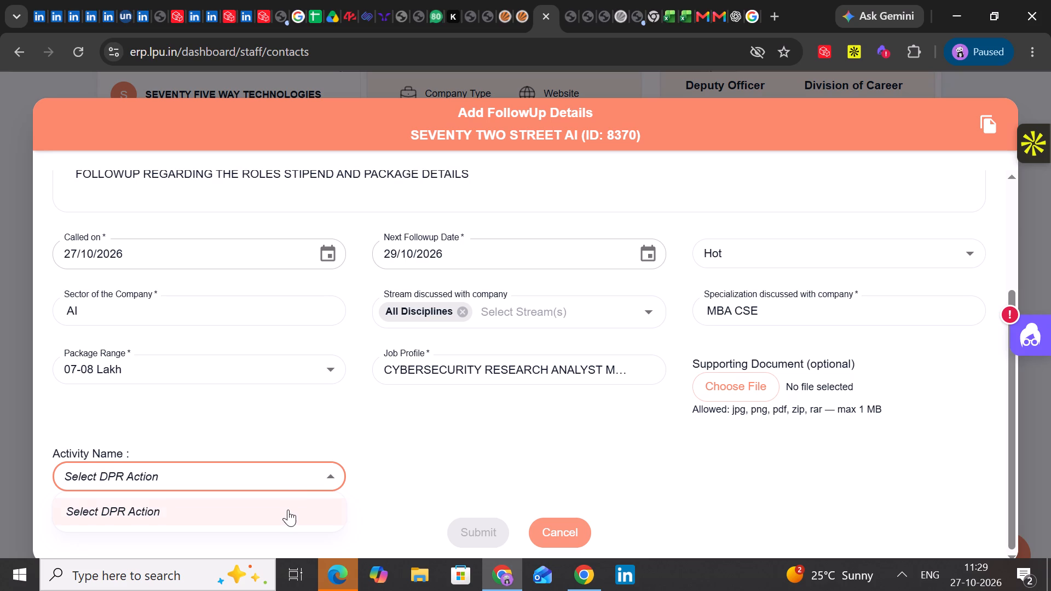
{"action": "left_click", "coordinate": [288, 509]}
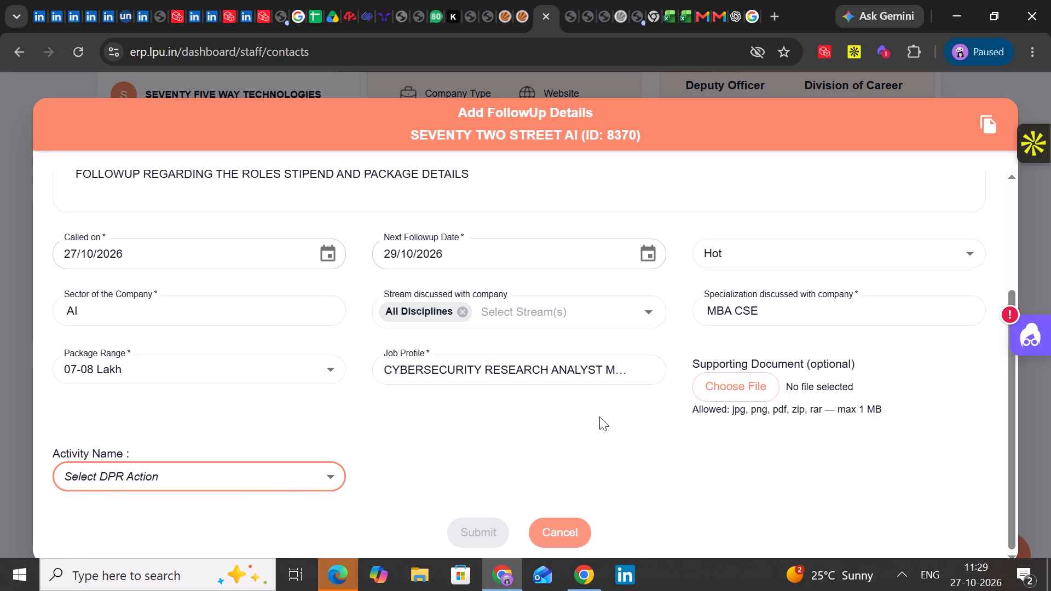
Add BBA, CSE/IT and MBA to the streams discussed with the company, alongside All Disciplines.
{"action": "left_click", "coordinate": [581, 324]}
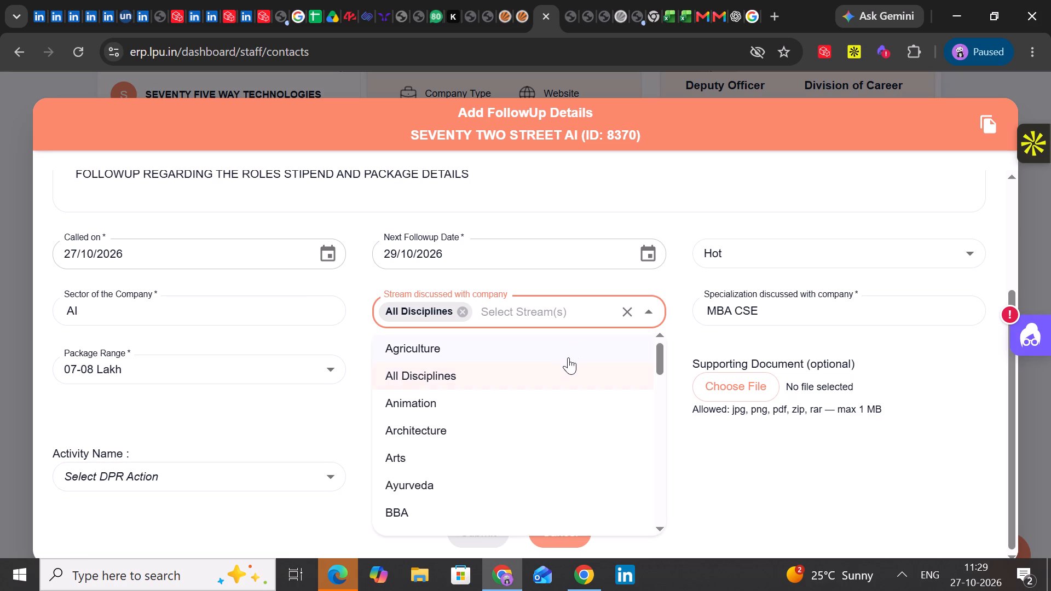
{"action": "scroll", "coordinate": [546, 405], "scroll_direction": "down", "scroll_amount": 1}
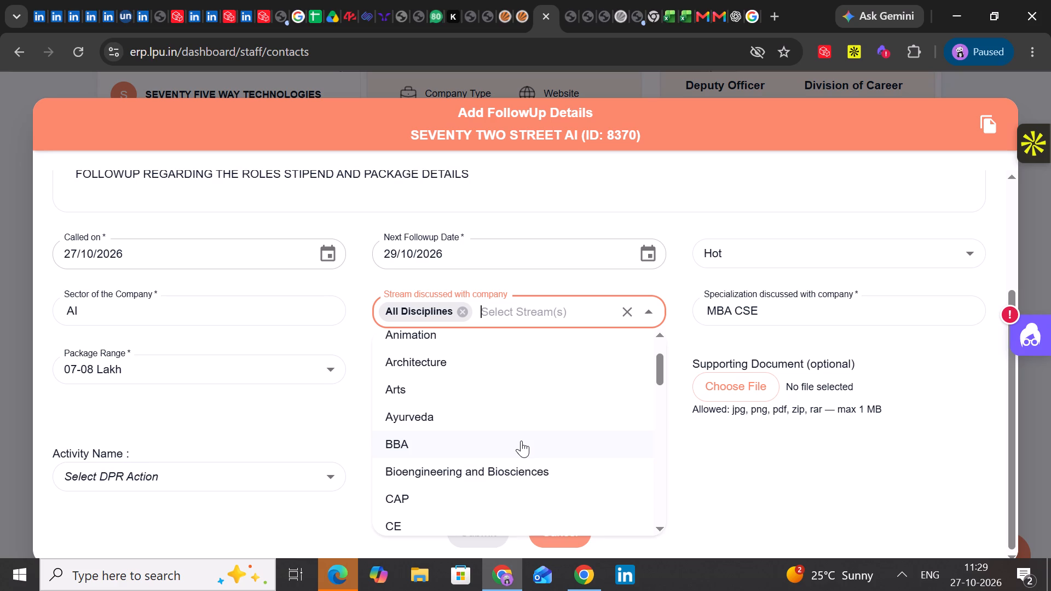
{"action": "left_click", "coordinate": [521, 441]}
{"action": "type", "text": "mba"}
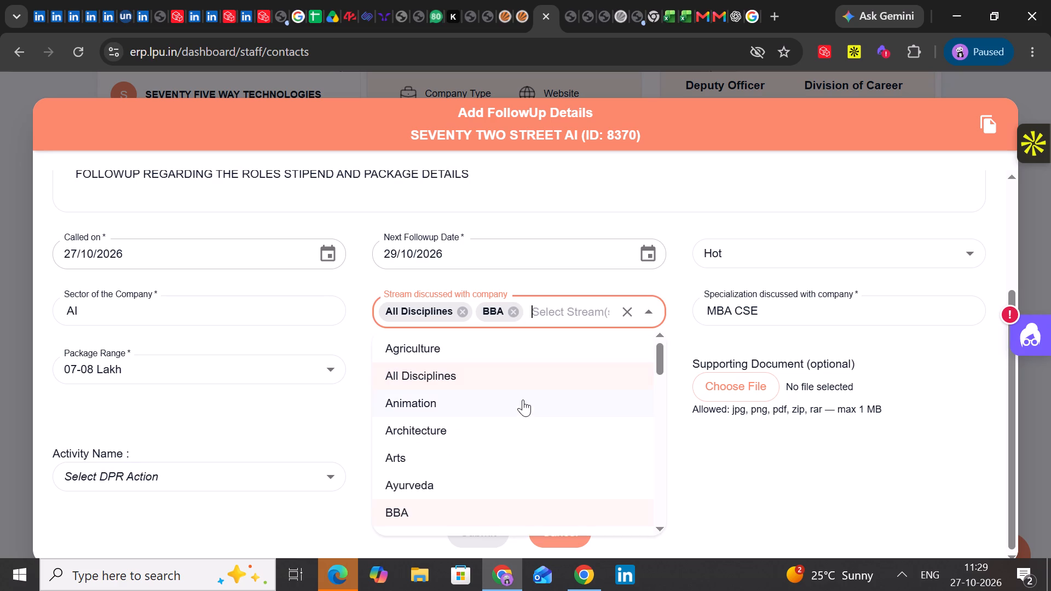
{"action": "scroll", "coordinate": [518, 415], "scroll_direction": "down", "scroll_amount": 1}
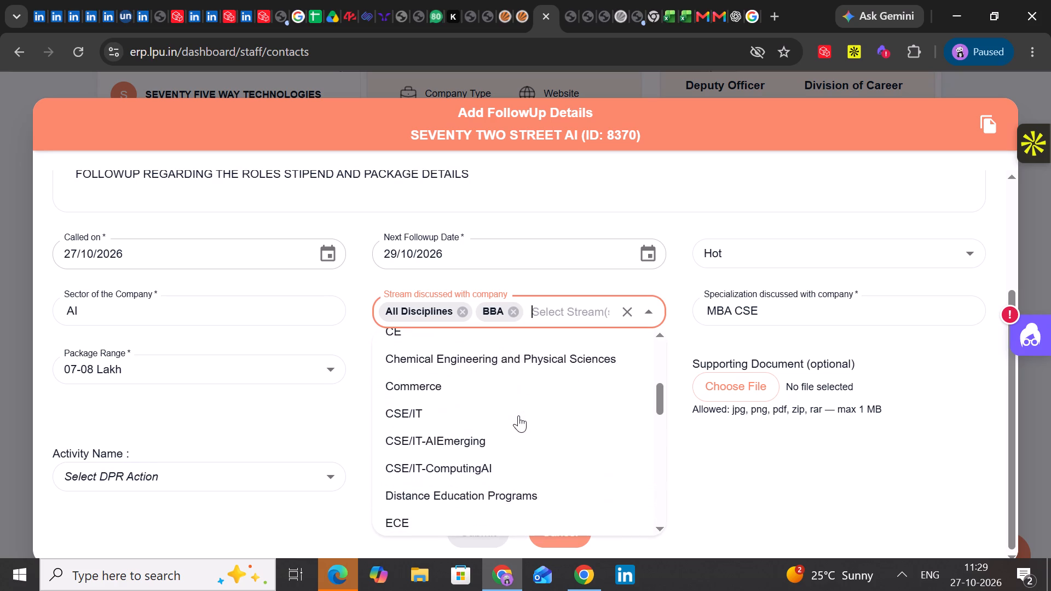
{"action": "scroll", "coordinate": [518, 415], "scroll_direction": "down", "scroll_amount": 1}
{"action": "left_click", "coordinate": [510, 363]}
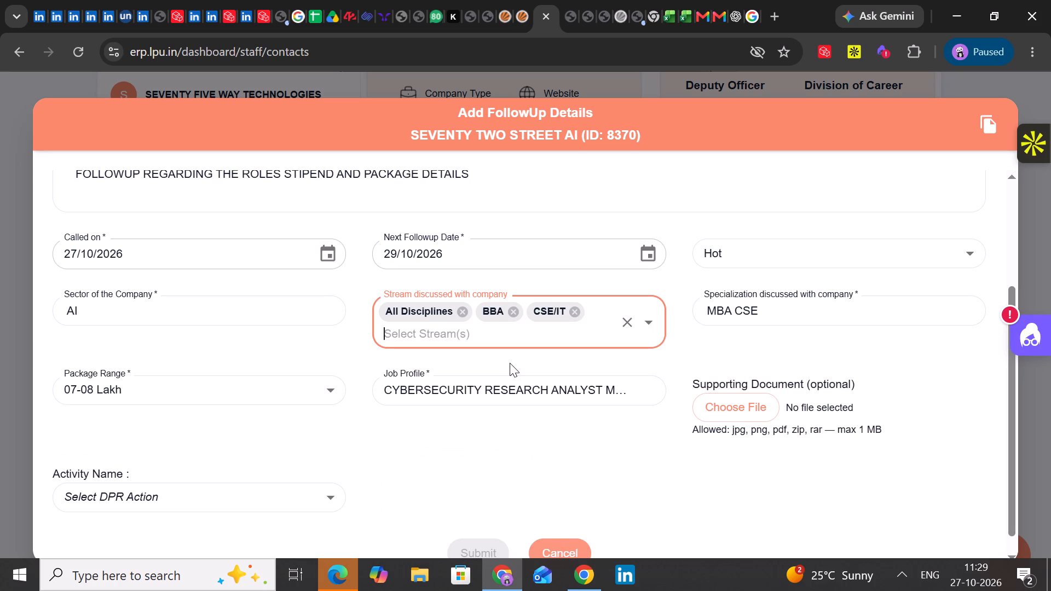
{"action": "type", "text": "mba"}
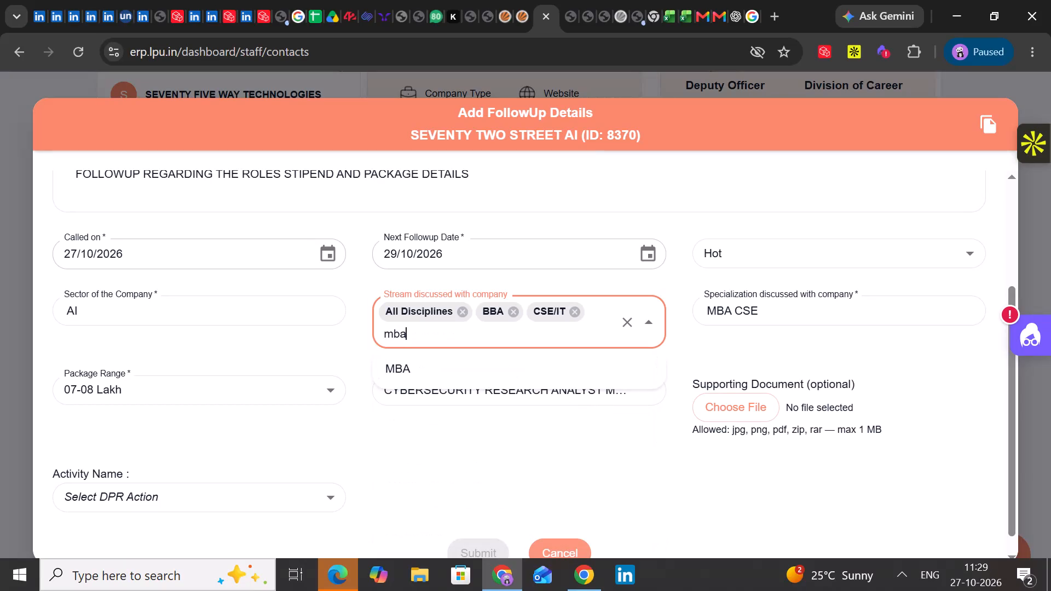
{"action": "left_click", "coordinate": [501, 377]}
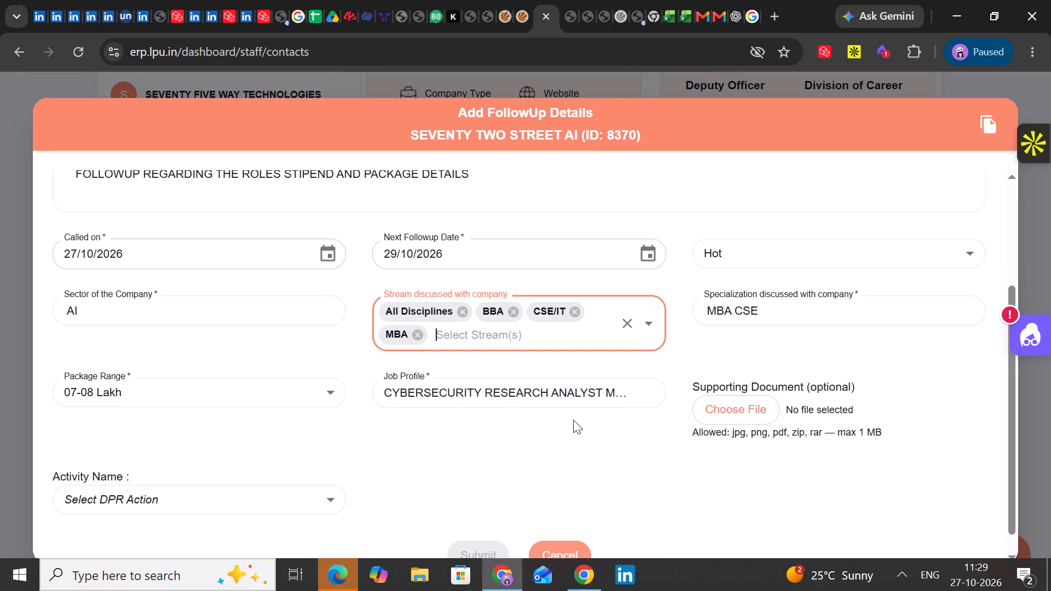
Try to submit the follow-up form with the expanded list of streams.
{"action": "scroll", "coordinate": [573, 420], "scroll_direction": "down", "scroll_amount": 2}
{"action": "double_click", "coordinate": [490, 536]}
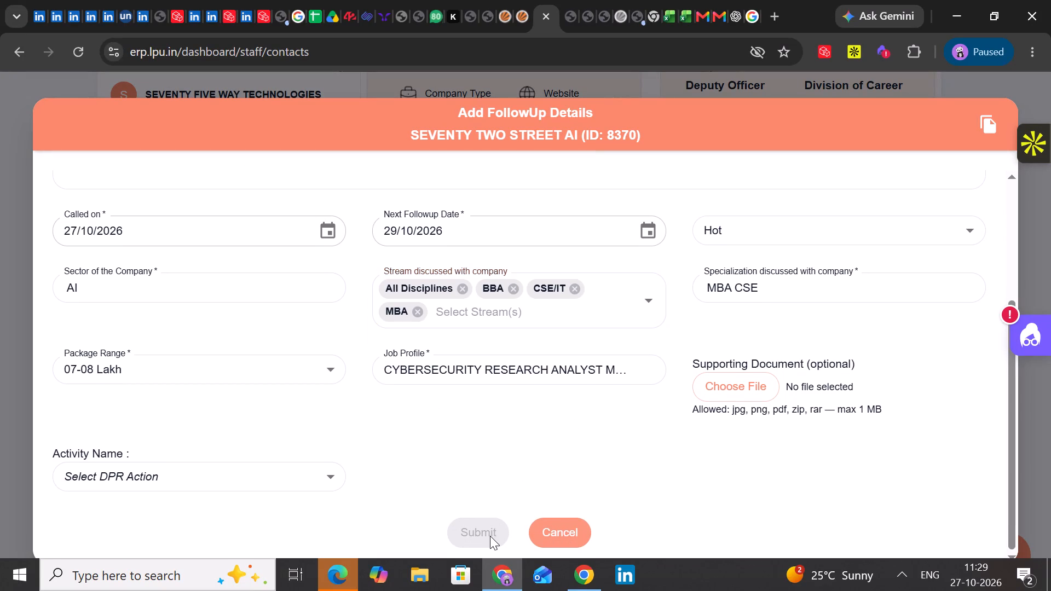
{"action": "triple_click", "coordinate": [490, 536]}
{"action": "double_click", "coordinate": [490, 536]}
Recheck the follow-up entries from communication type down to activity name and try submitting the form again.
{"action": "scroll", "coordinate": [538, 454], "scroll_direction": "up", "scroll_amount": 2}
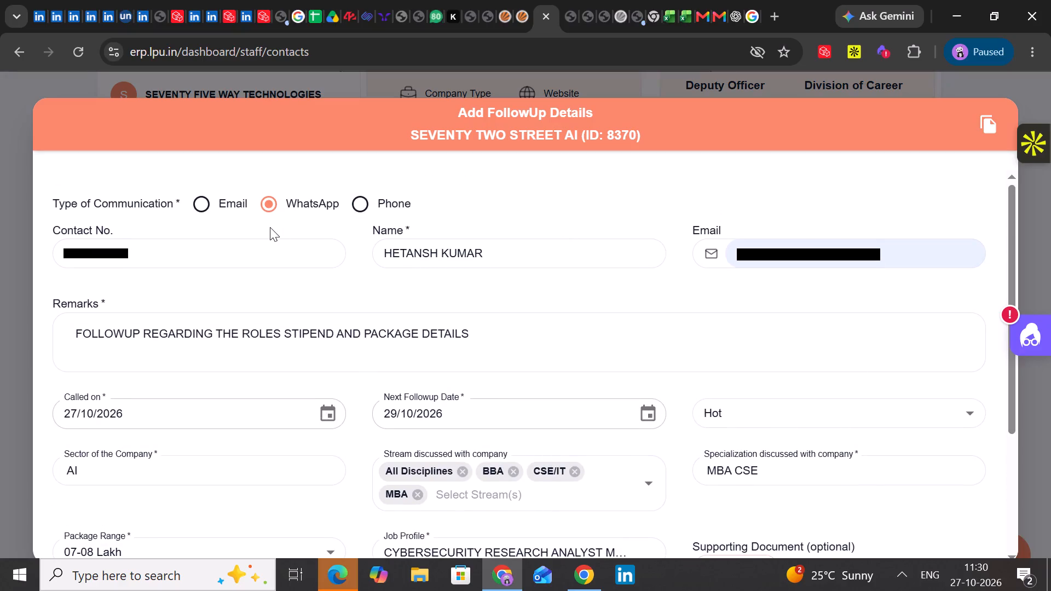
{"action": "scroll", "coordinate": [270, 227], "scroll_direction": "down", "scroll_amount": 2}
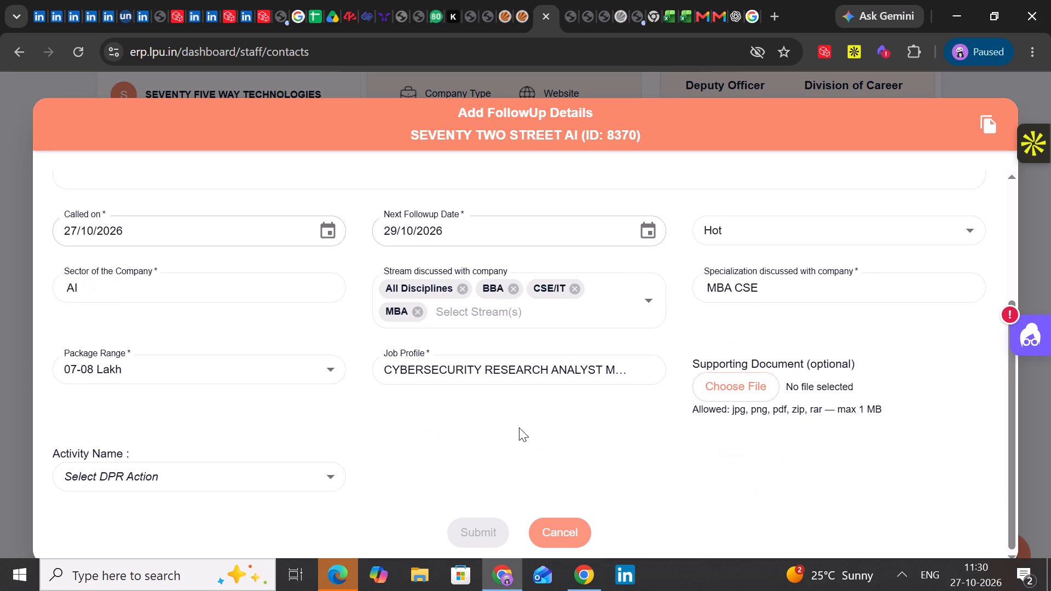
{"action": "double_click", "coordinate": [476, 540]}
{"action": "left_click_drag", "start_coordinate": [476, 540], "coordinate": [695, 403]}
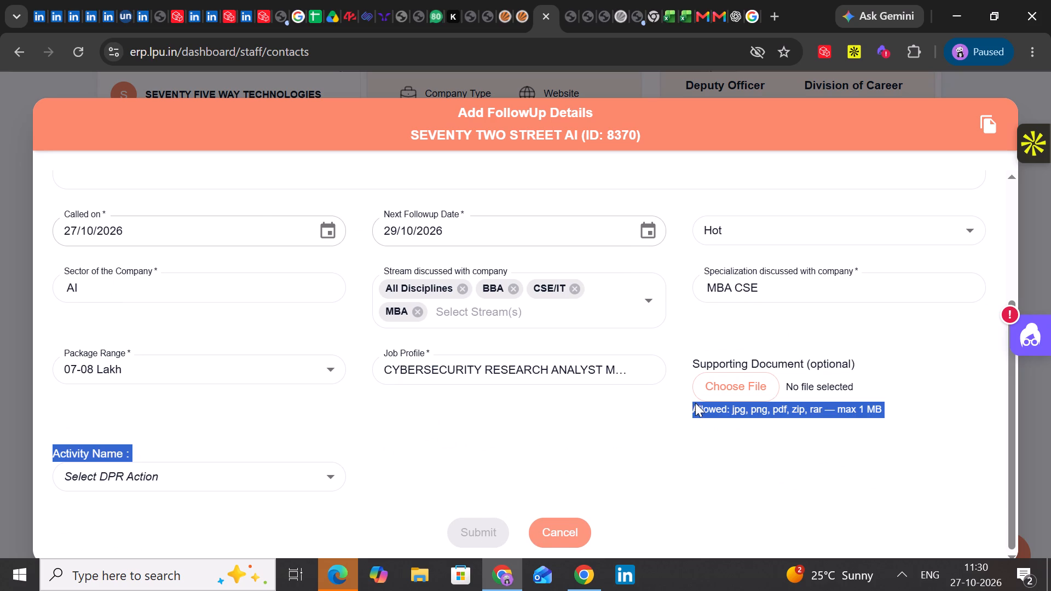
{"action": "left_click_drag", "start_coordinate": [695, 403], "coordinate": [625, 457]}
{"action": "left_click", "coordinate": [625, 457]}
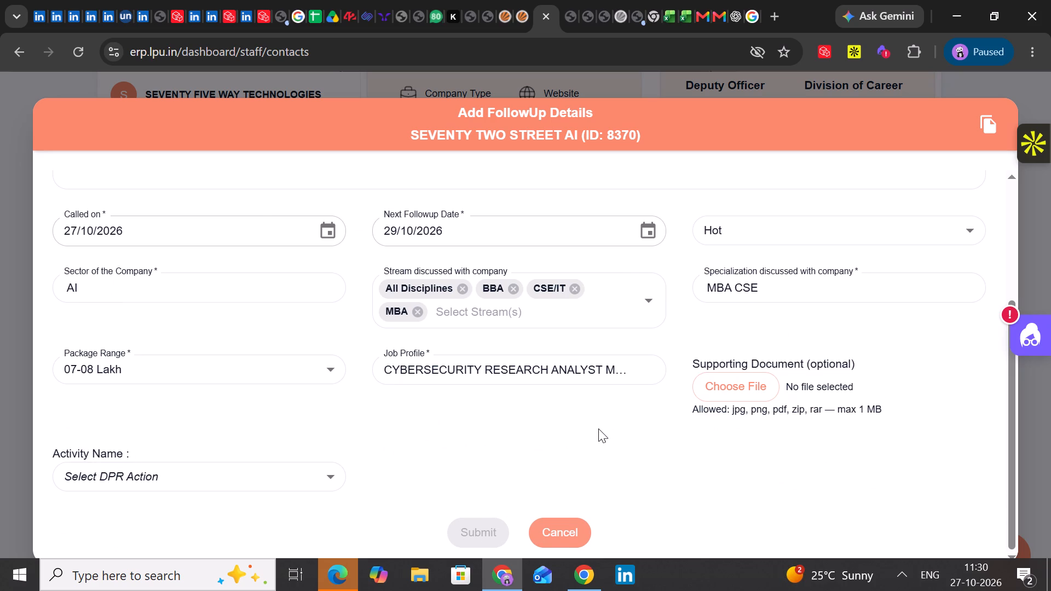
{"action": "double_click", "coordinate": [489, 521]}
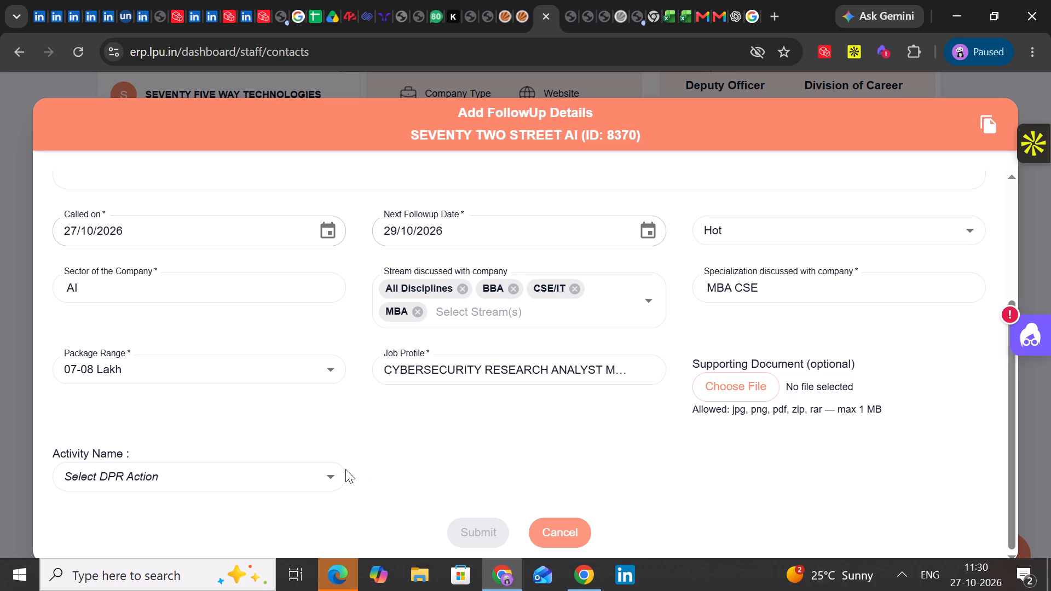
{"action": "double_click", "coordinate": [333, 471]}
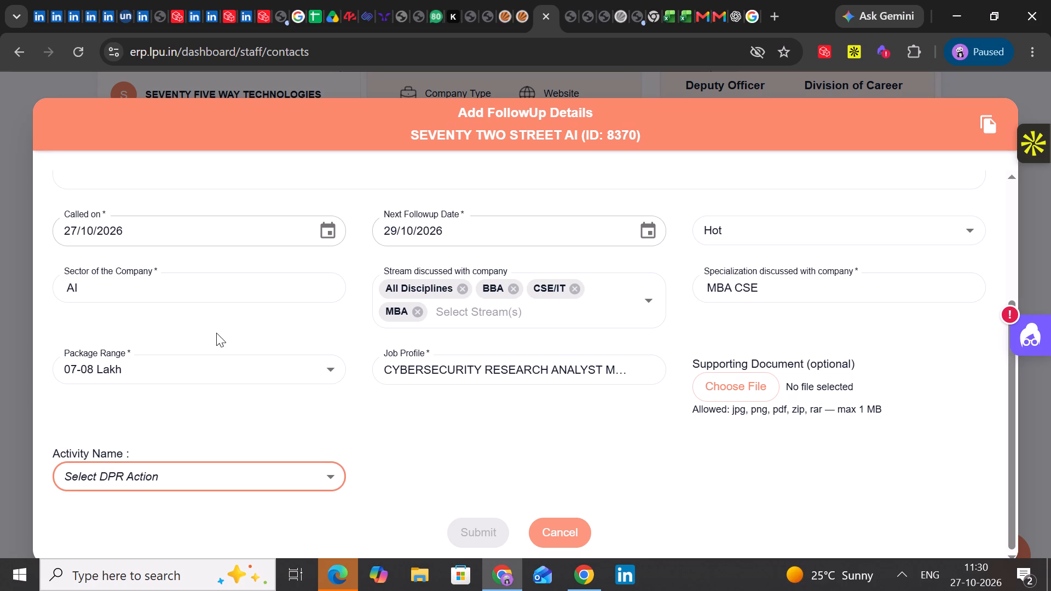
Reload the Placement Communication page, discarding the unsaved follow-up form.
{"action": "left_click", "coordinate": [85, 59]}
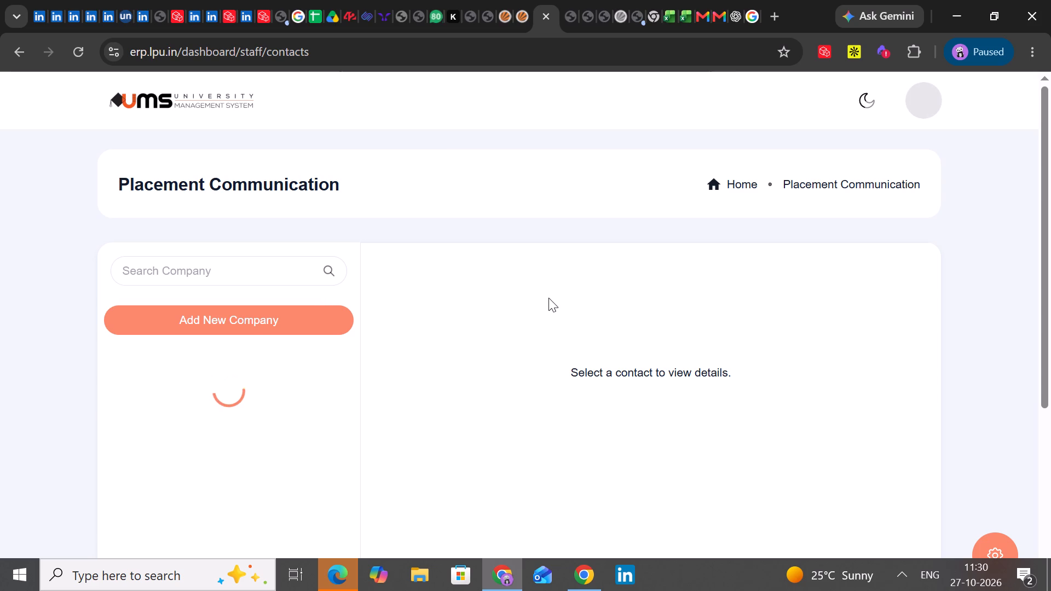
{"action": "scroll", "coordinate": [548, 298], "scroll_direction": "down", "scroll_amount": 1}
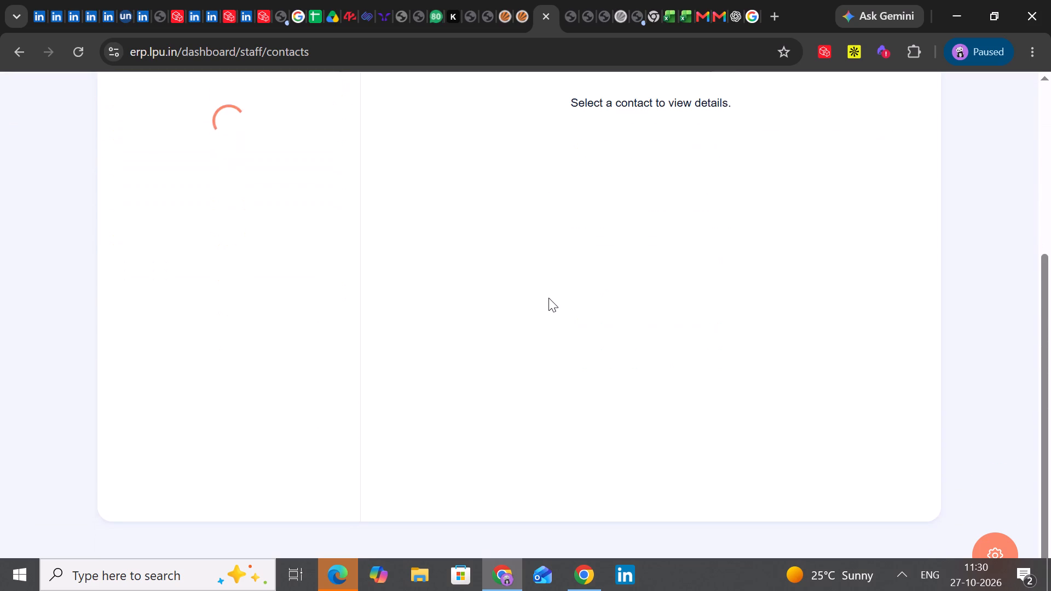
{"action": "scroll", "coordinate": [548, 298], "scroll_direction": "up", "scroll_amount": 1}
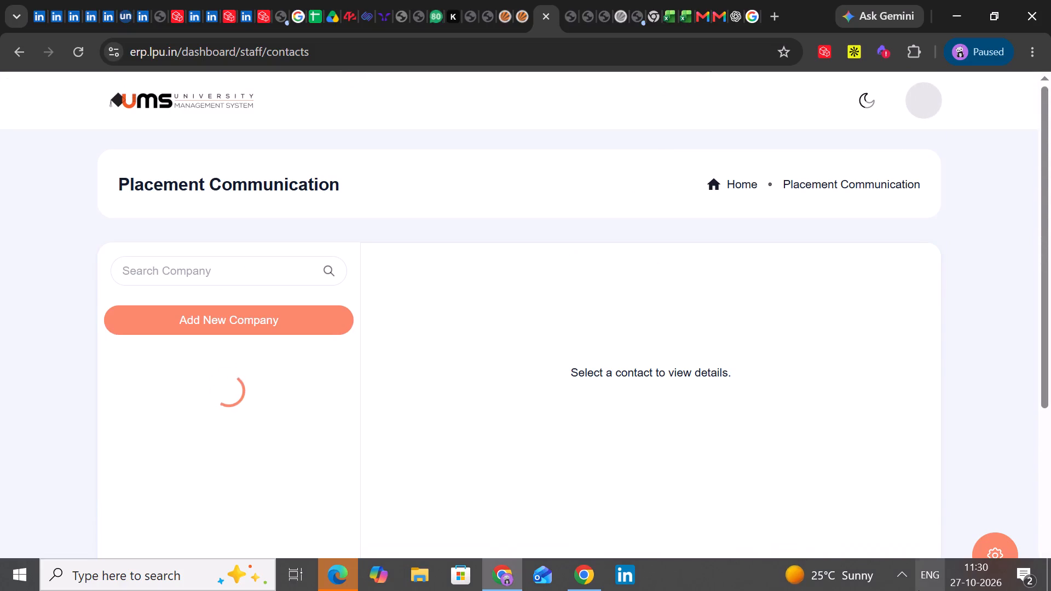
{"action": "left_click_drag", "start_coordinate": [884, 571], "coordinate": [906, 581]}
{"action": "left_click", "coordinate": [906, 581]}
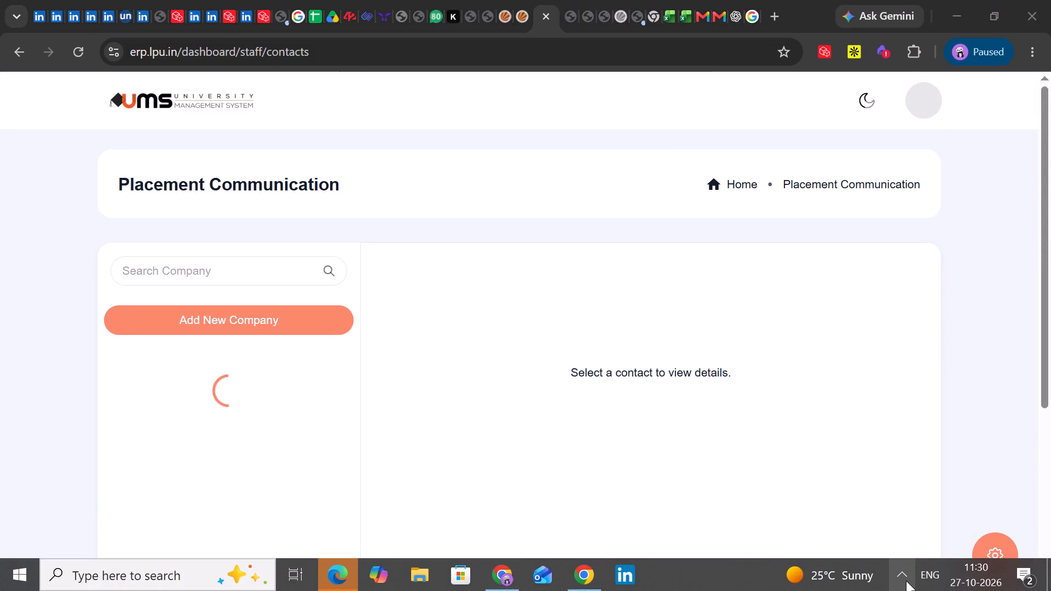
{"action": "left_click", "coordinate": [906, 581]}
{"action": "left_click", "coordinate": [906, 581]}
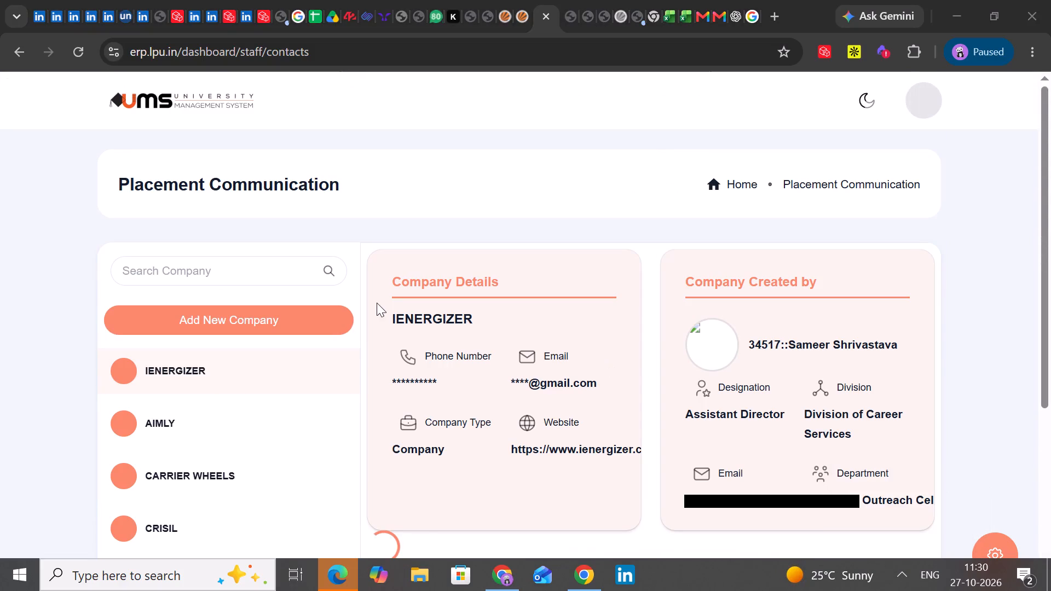
Search the company list for "seventy" and open SEVENTY TWO STREET AI.
{"action": "left_click", "coordinate": [262, 268]}
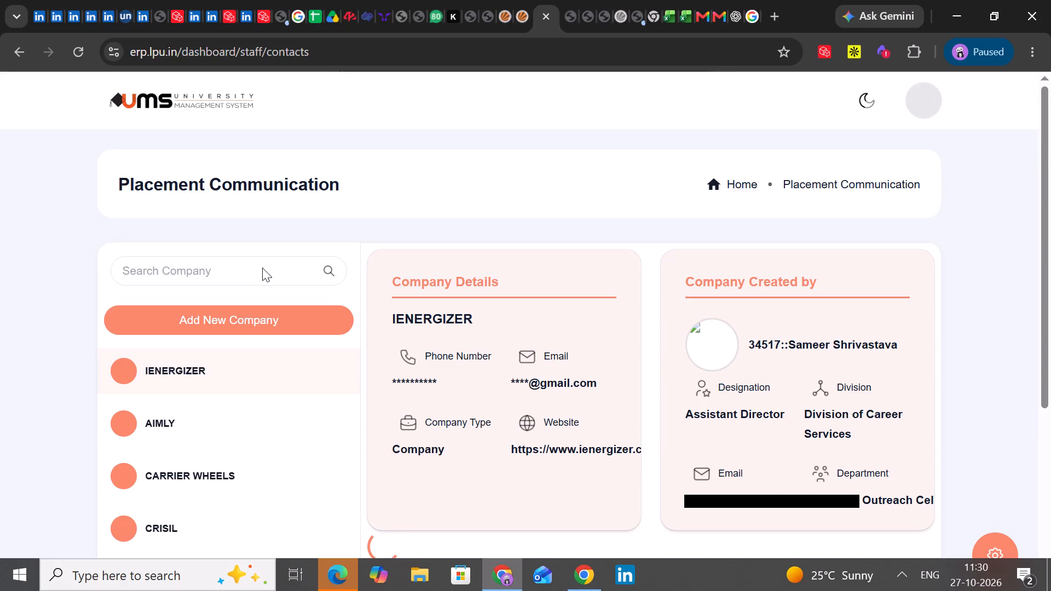
{"action": "double_click", "coordinate": [262, 268]}
{"action": "double_click", "coordinate": [230, 267]}
{"action": "type", "text": "seven"}
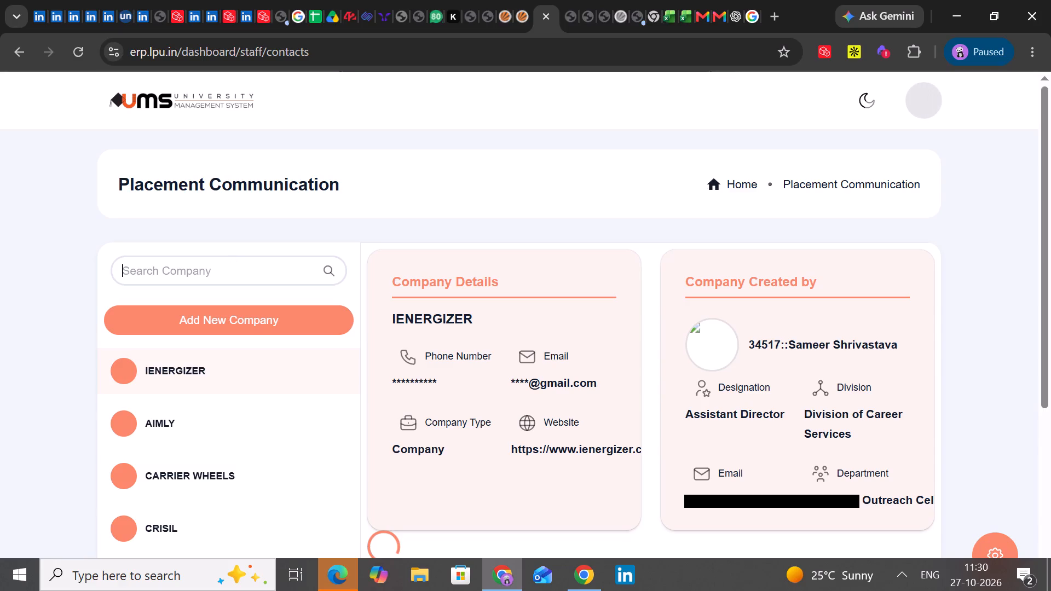
{"action": "type", "text": "seve"}
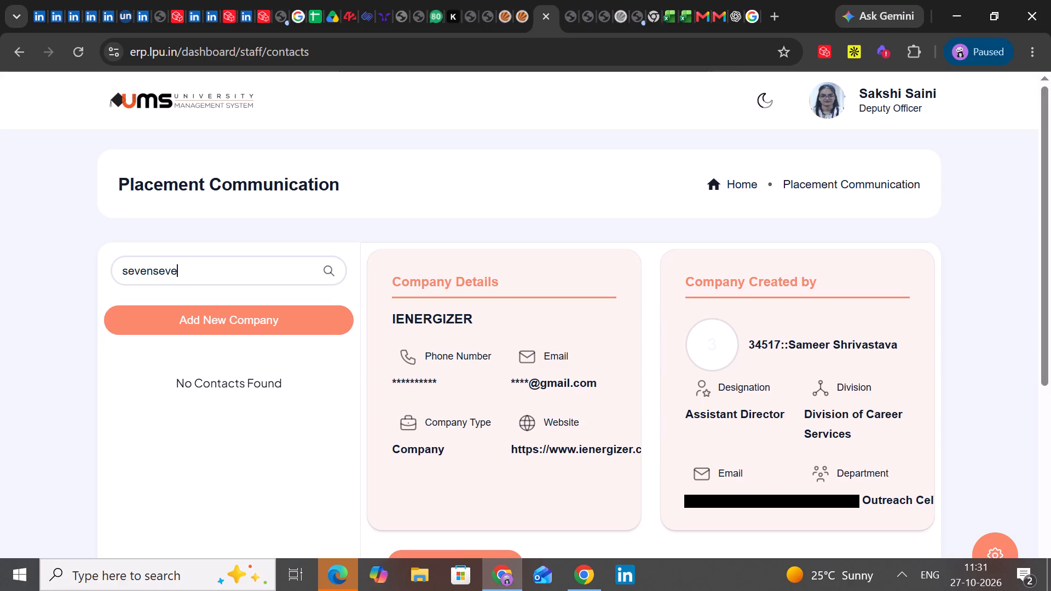
{"action": "key", "text": "BackSpace"}
{"action": "key", "text": "BackSpace"}
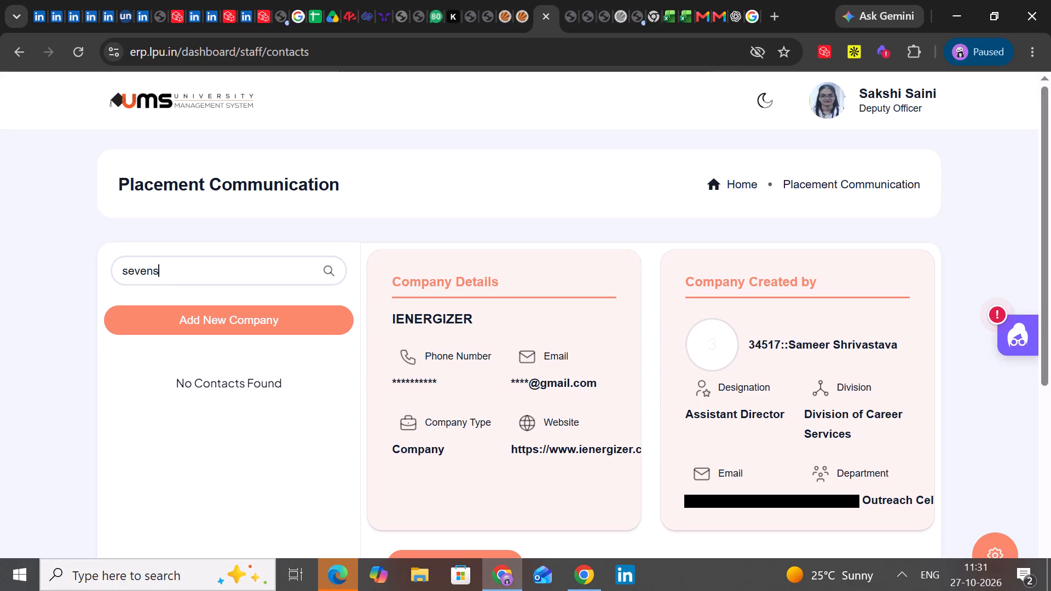
{"action": "key", "text": "BackSpace"}
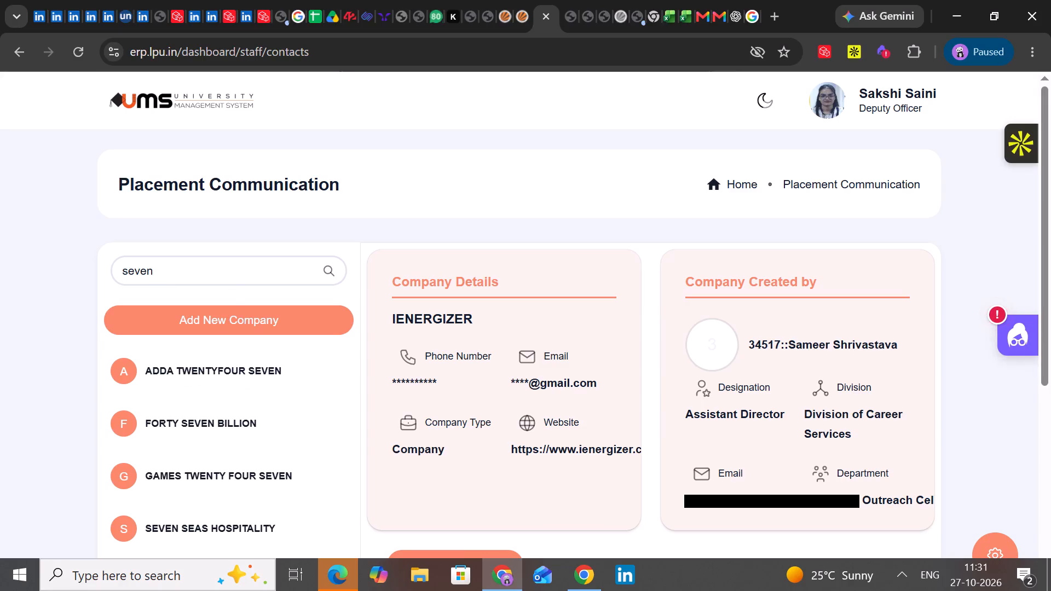
{"action": "type", "text": "ty"}
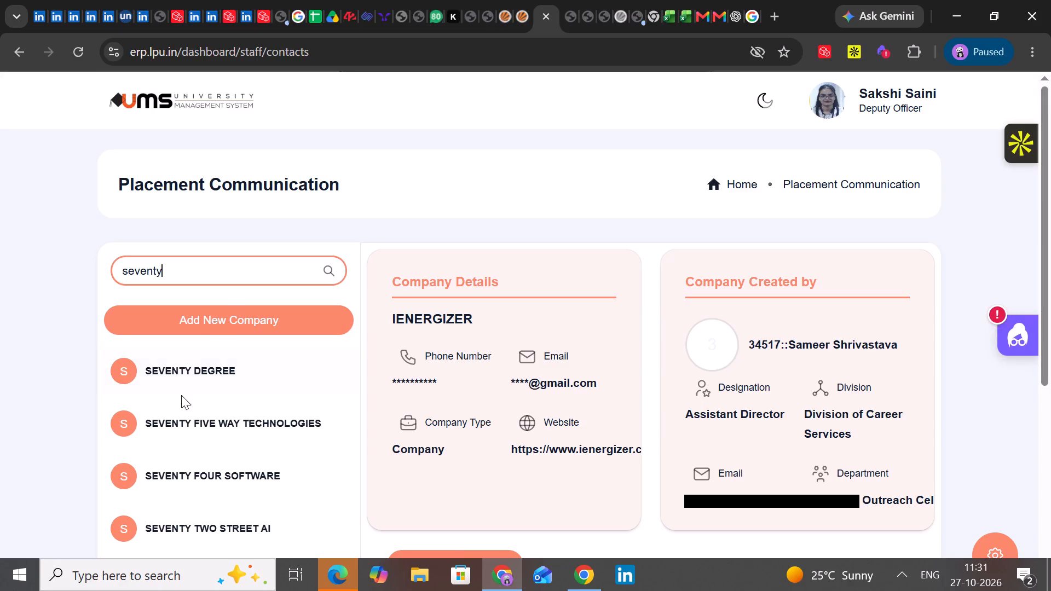
{"action": "scroll", "coordinate": [211, 485], "scroll_direction": "down", "scroll_amount": 1}
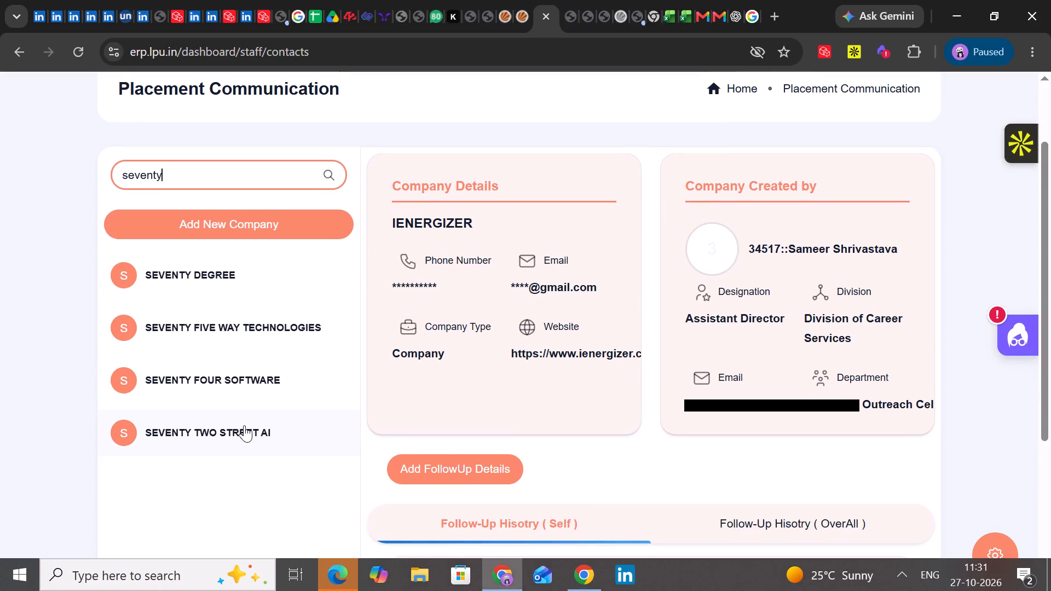
{"action": "left_click", "coordinate": [244, 425]}
Open a blank follow-up details form for SEVENTY TWO STREET AI.
{"action": "scroll", "coordinate": [467, 360], "scroll_direction": "down", "scroll_amount": 1}
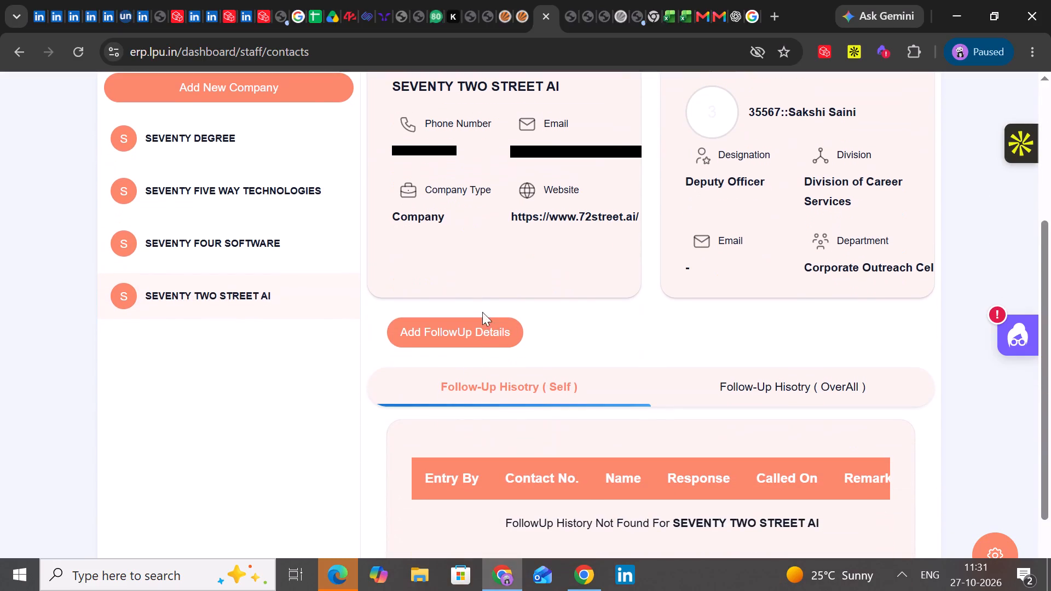
{"action": "scroll", "coordinate": [486, 334], "scroll_direction": "down", "scroll_amount": 1}
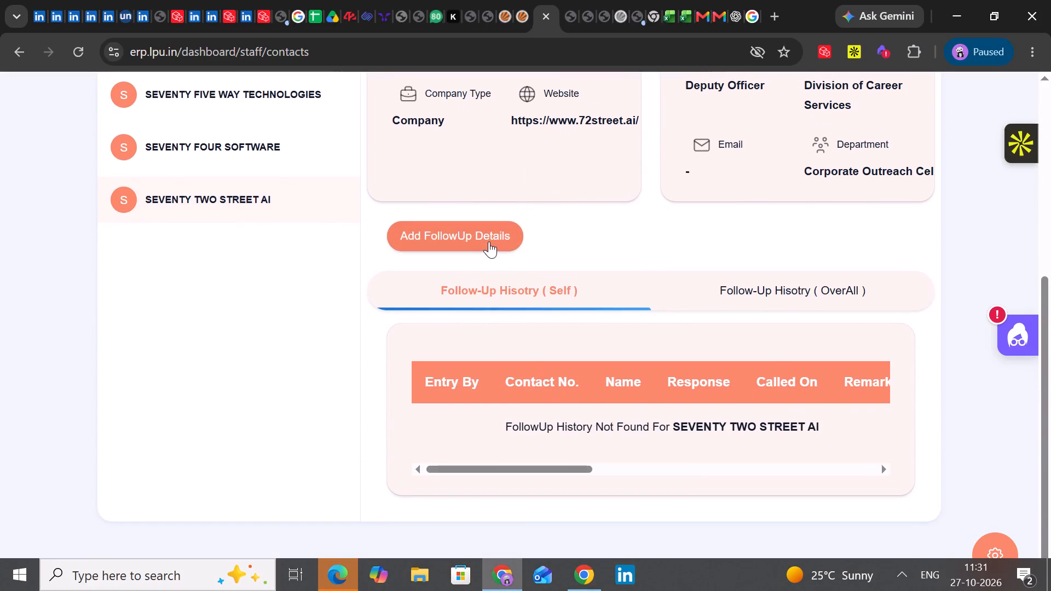
{"action": "left_click", "coordinate": [489, 241]}
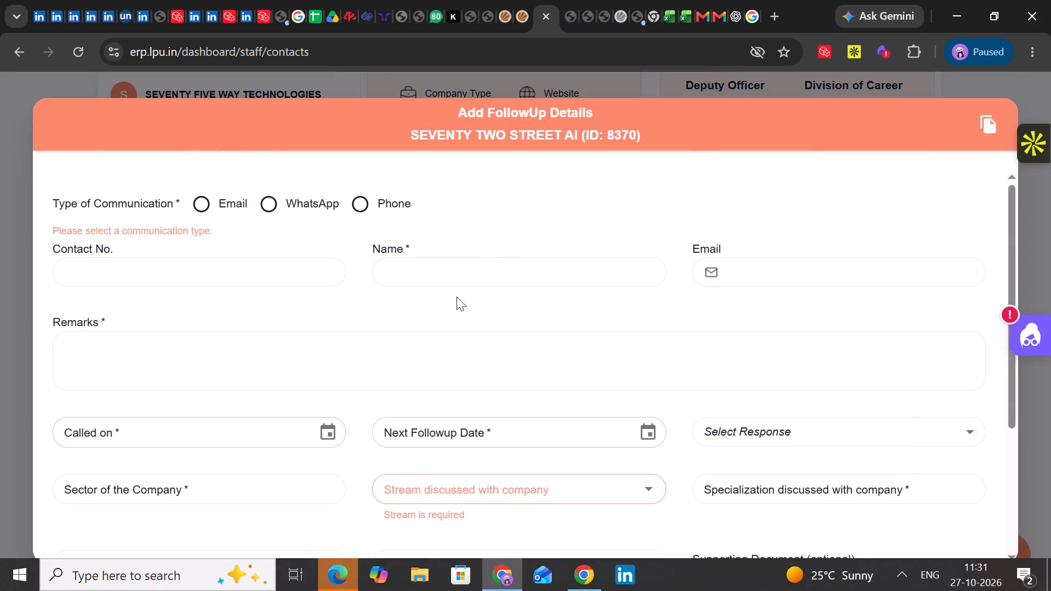
Fill in the contact's number, name and email, choose WhatsApp communication, and enter remarks about following up stipend and package details for the profiles offered.
{"action": "scroll", "coordinate": [457, 297], "scroll_direction": "down", "scroll_amount": 2}
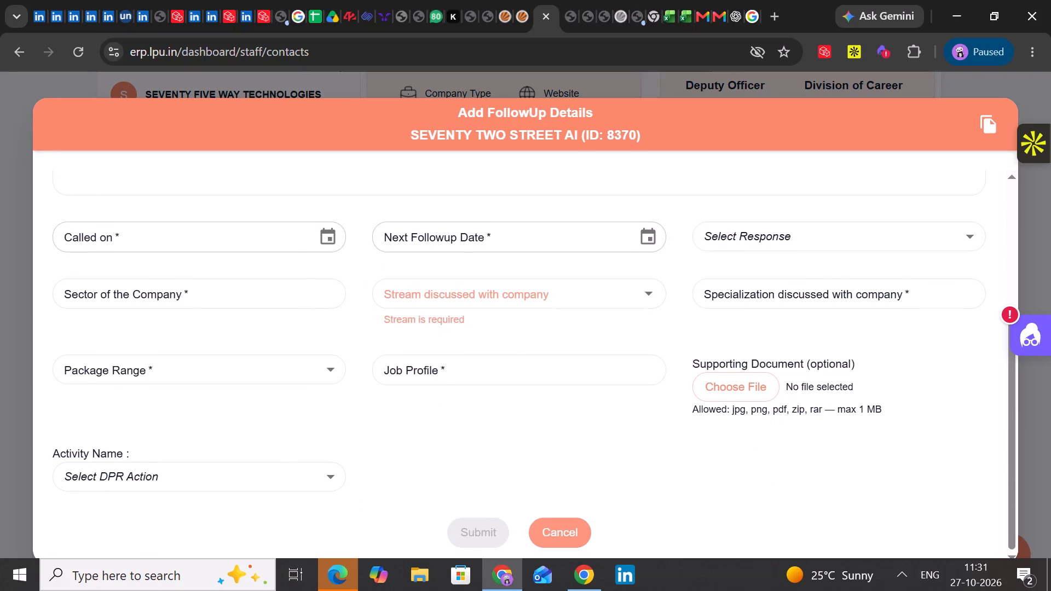
{"action": "scroll", "coordinate": [457, 297], "scroll_direction": "down", "scroll_amount": 1}
{"action": "scroll", "coordinate": [457, 297], "scroll_direction": "up", "scroll_amount": 2}
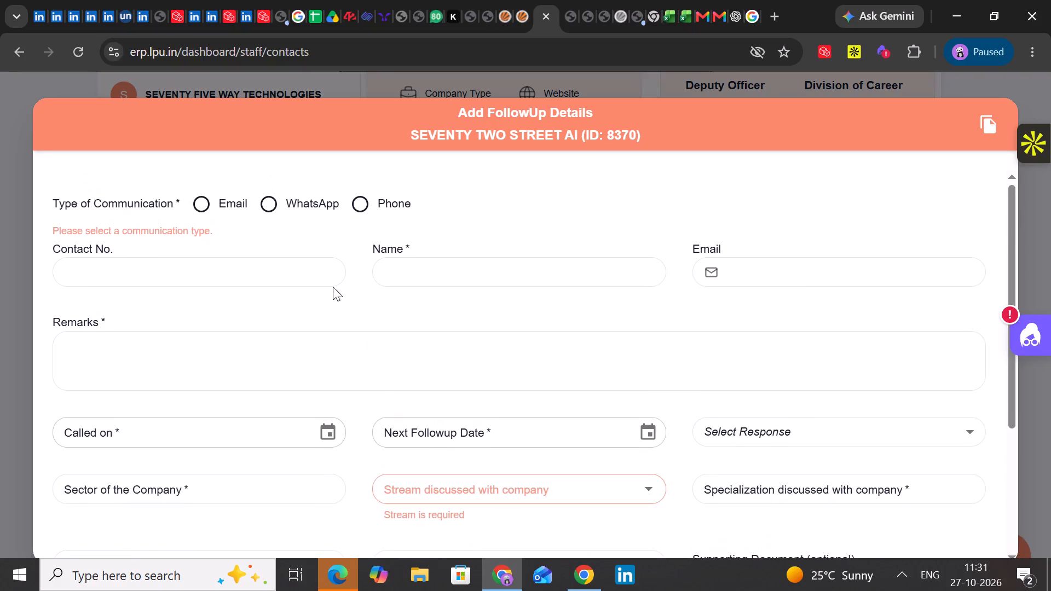
{"action": "left_click", "coordinate": [301, 259]}
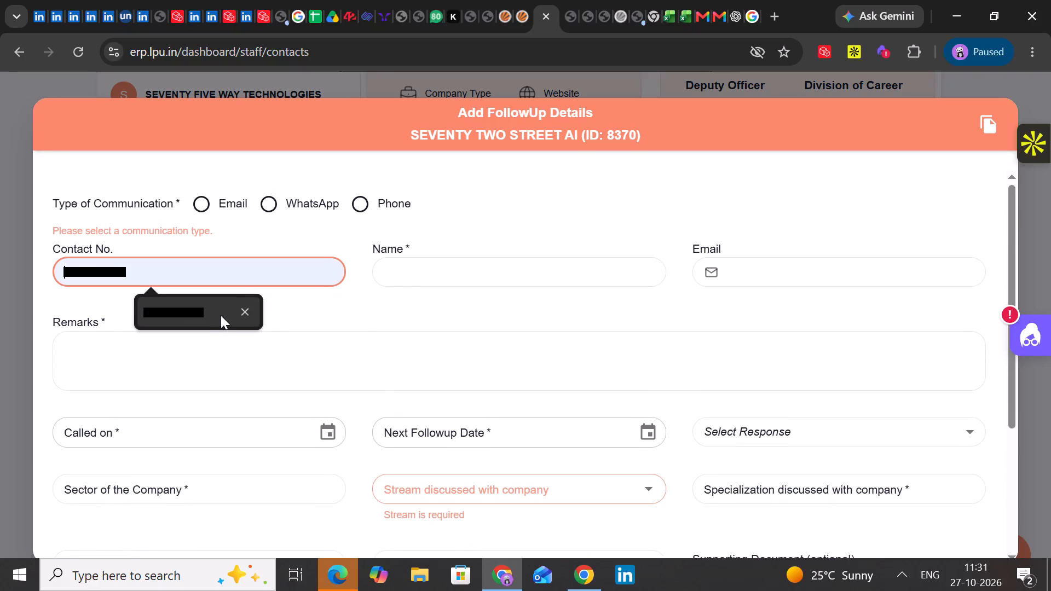
{"action": "left_click", "coordinate": [221, 315]}
{"action": "left_click", "coordinate": [425, 264]}
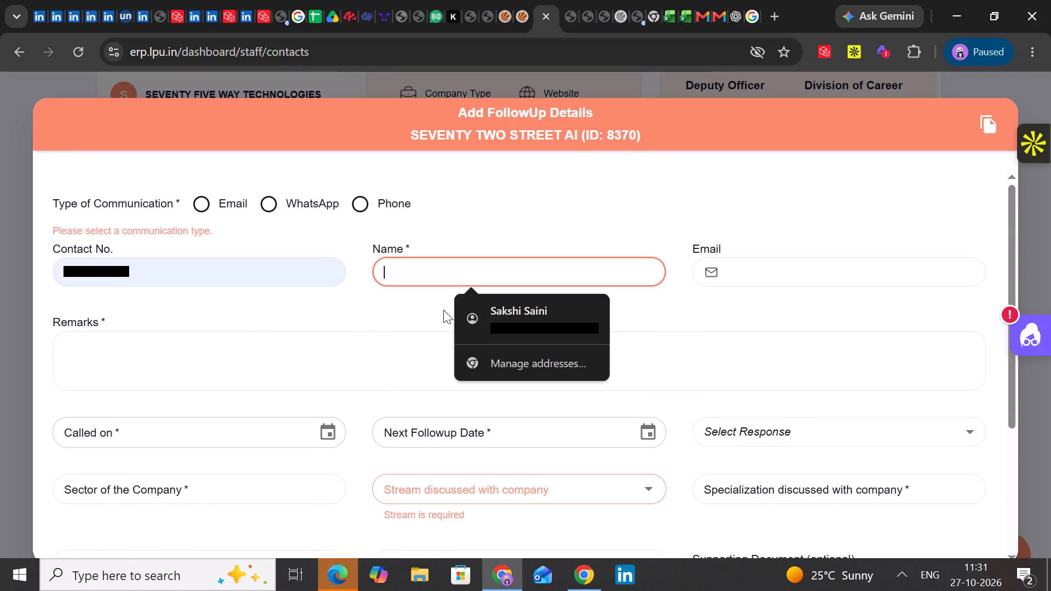
Fill in the company contact's name and email using the saved entries, and set the communication type to WhatsApp.
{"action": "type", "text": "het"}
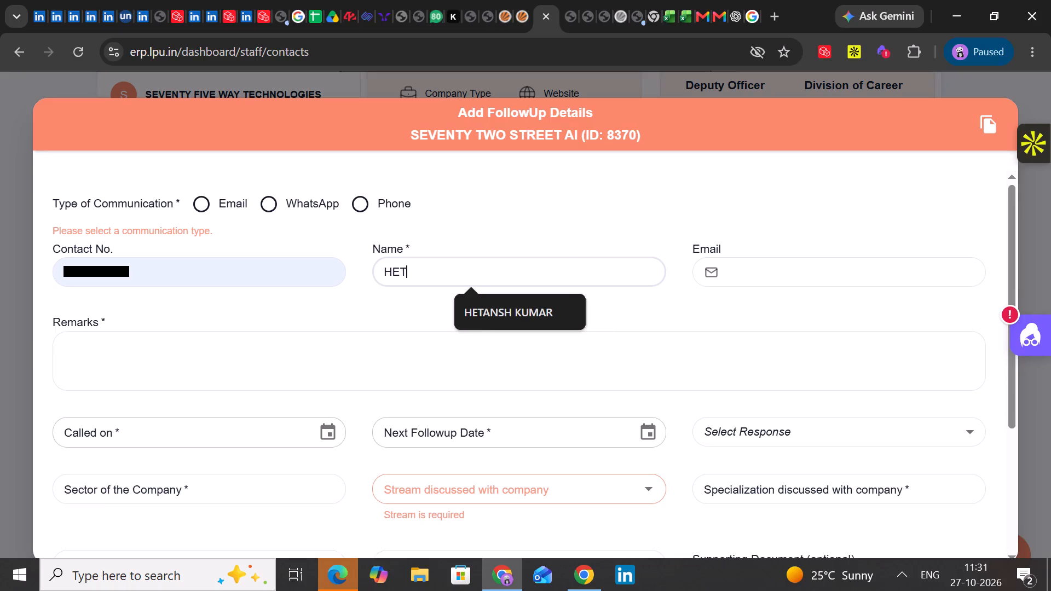
{"action": "left_click", "coordinate": [552, 299]}
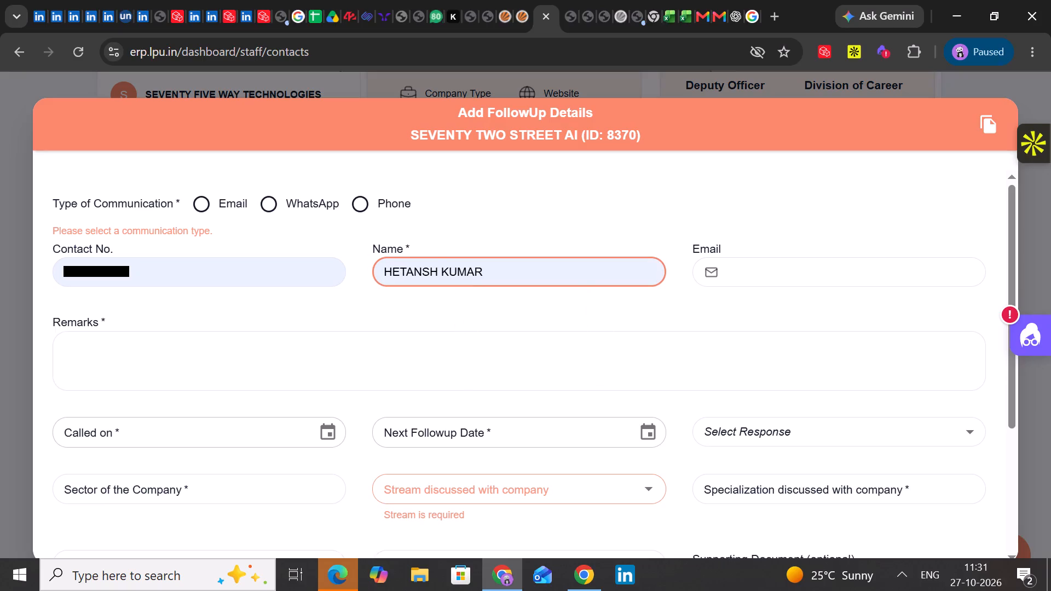
{"action": "left_click", "coordinate": [798, 264]}
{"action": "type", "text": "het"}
{"action": "left_click", "coordinate": [865, 307]}
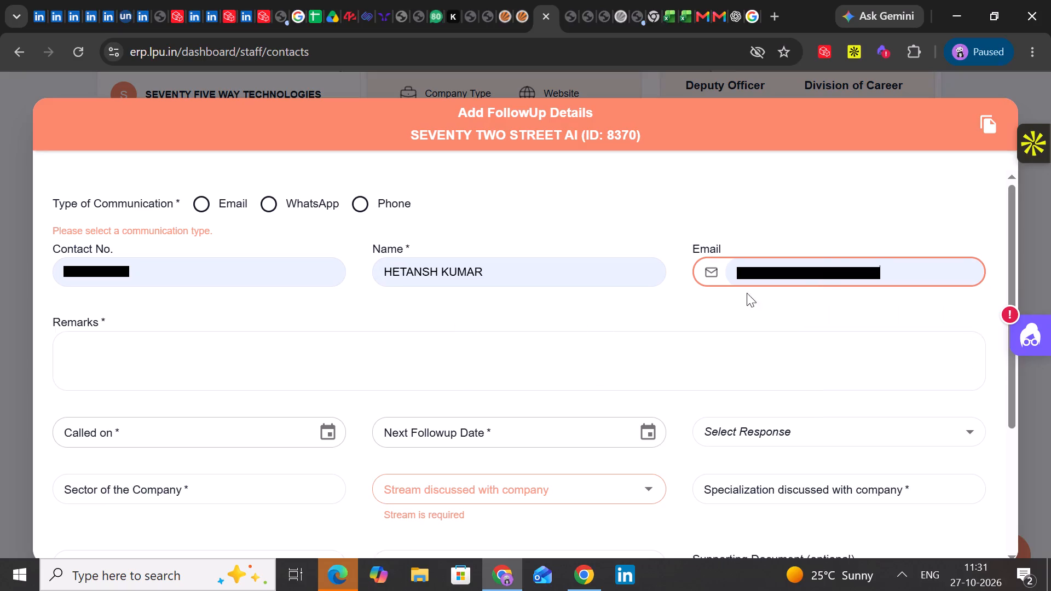
{"action": "left_click", "coordinate": [270, 193]}
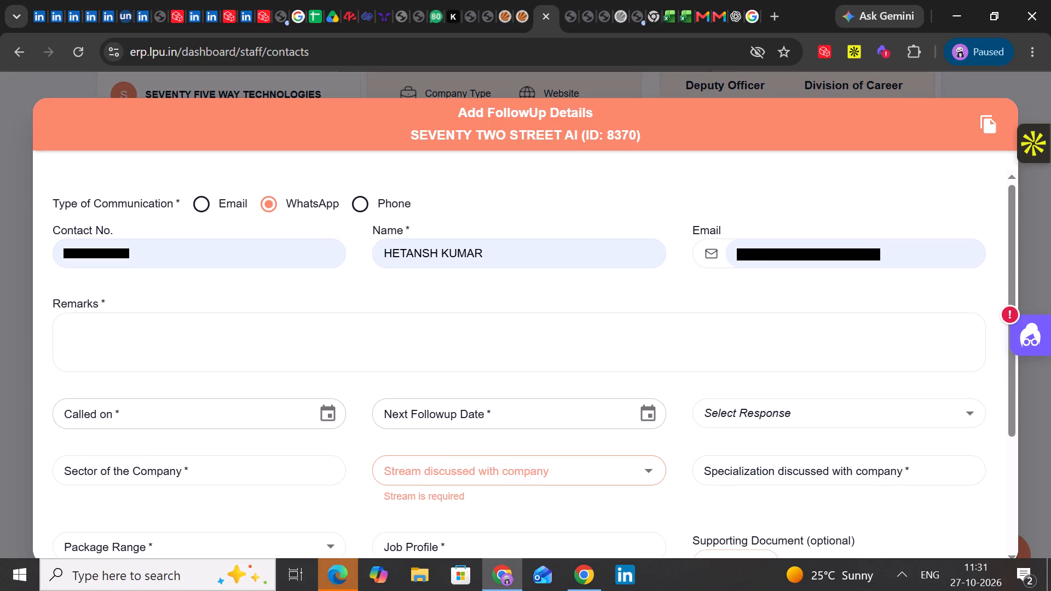
Enter the remarks "FOLLOWUP REGARDING THE STIPEND AND PACKAGE DETAILS FOR ALLA THE PROFILES OFFERED".
{"action": "left_click", "coordinate": [262, 351]}
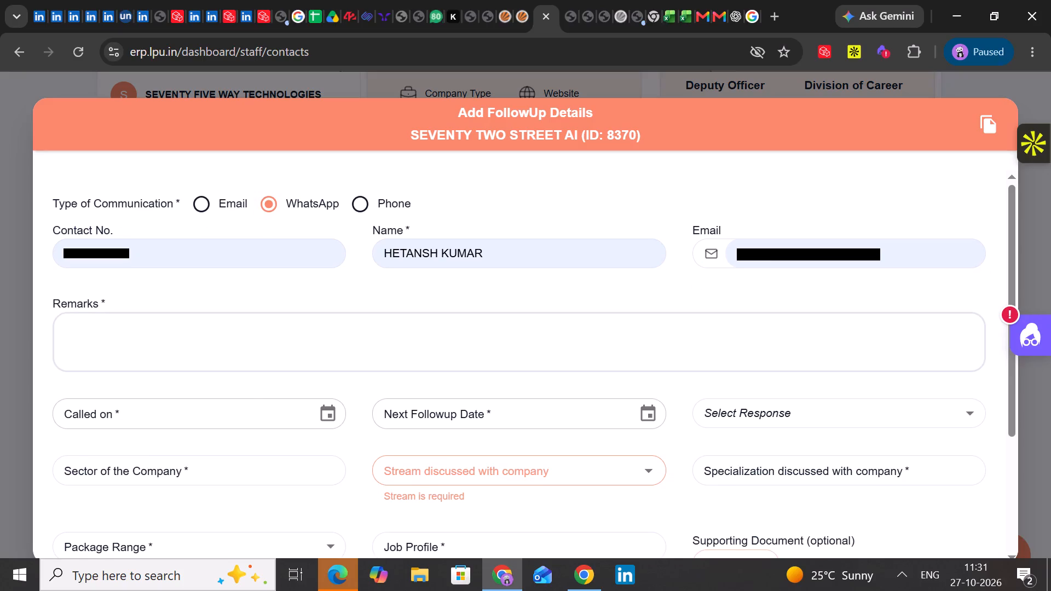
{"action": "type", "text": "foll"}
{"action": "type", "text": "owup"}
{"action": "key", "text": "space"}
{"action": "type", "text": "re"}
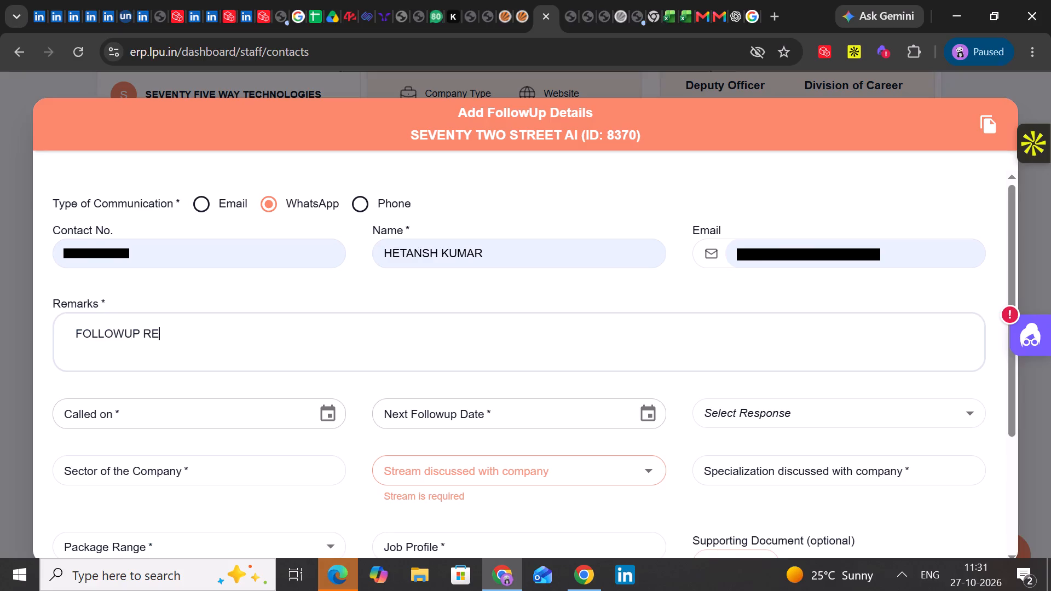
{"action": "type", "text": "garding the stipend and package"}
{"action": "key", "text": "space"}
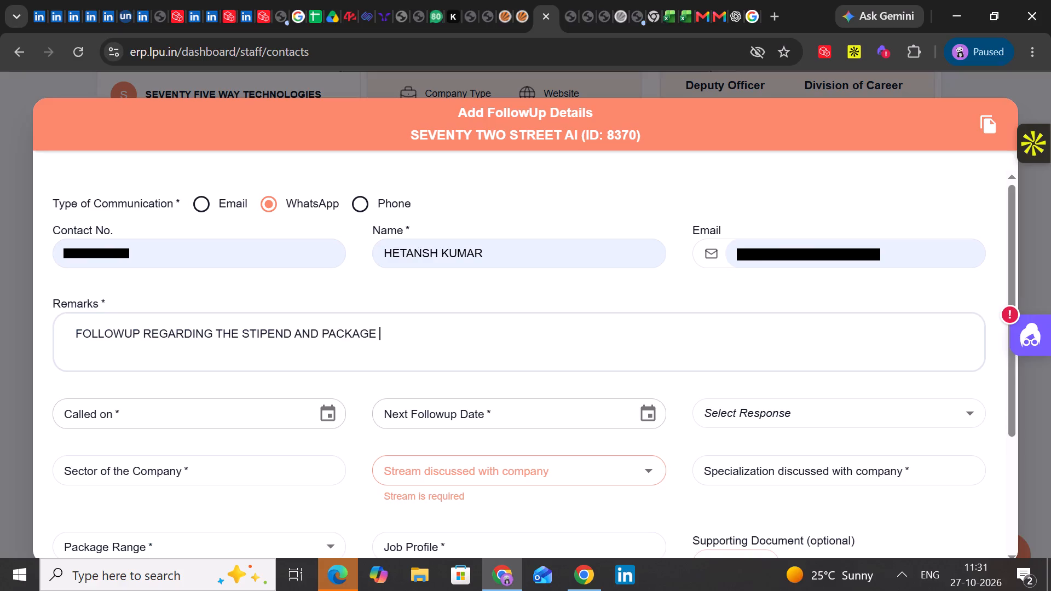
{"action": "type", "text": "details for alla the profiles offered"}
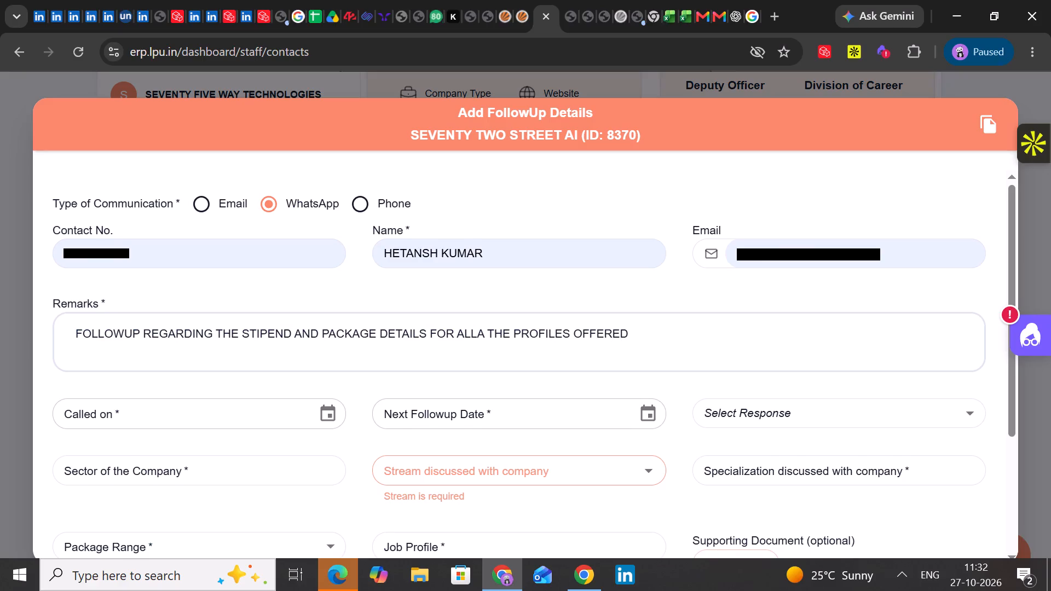
Correct "ALLA" to "ALL" in the follow-up remarks.
{"action": "scroll", "coordinate": [281, 366], "scroll_direction": "down", "scroll_amount": 1}
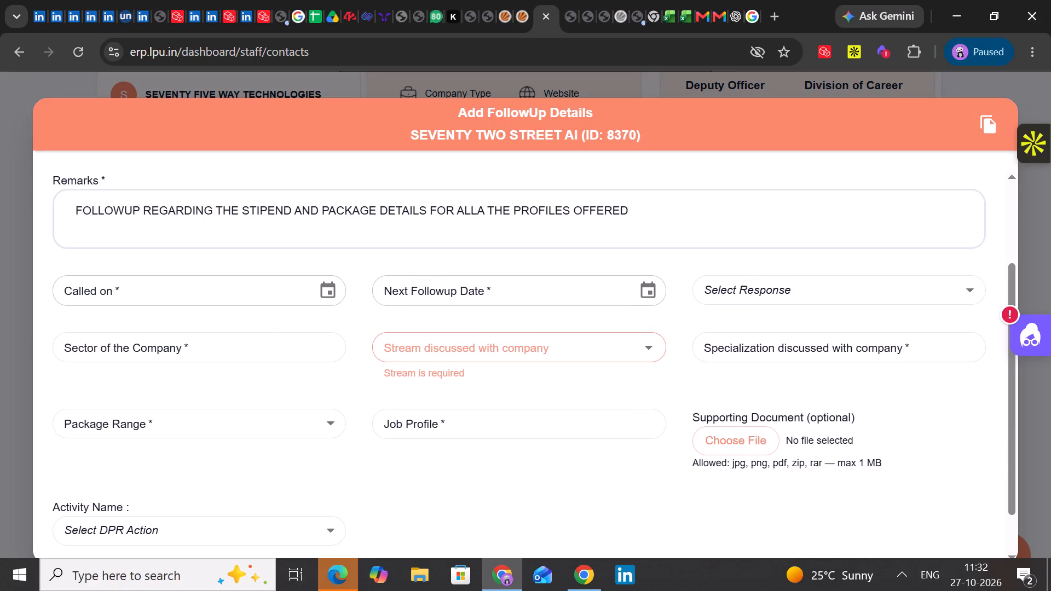
{"action": "left_click", "coordinate": [483, 211]}
{"action": "key", "text": "BackSpace"}
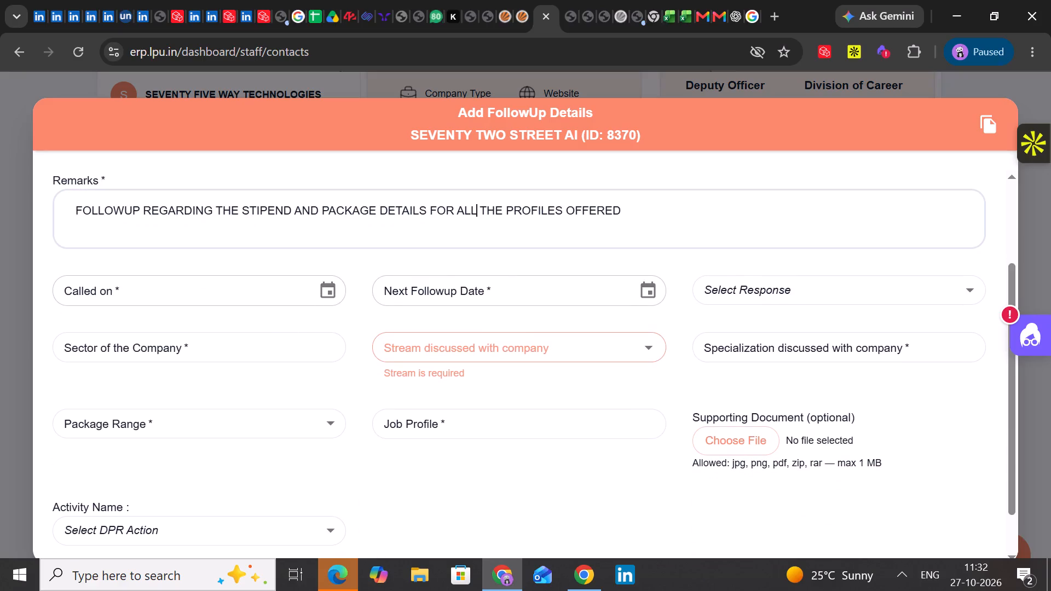
Set the called-on date to 27/10/2026, the next follow-up date to 29/10/2026 and the response to Hot.
{"action": "left_click", "coordinate": [252, 288]}
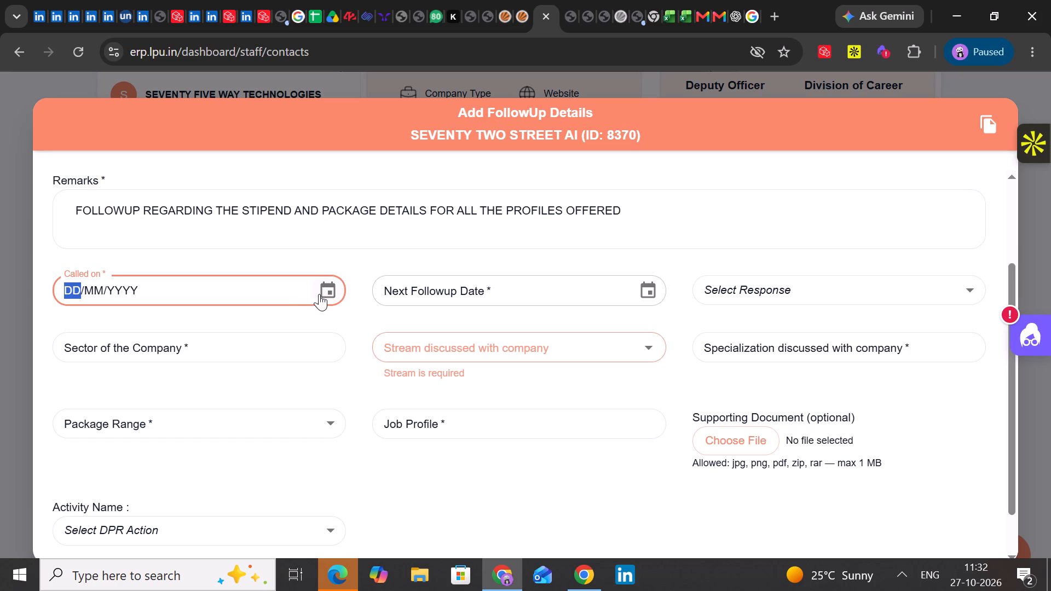
{"action": "left_click", "coordinate": [325, 294]}
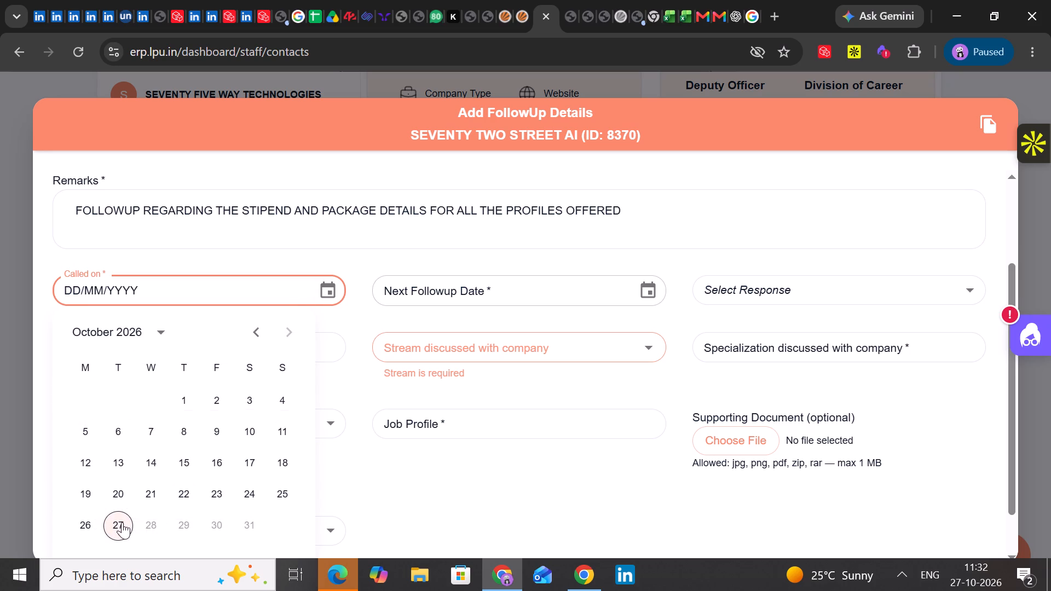
{"action": "left_click", "coordinate": [122, 523]}
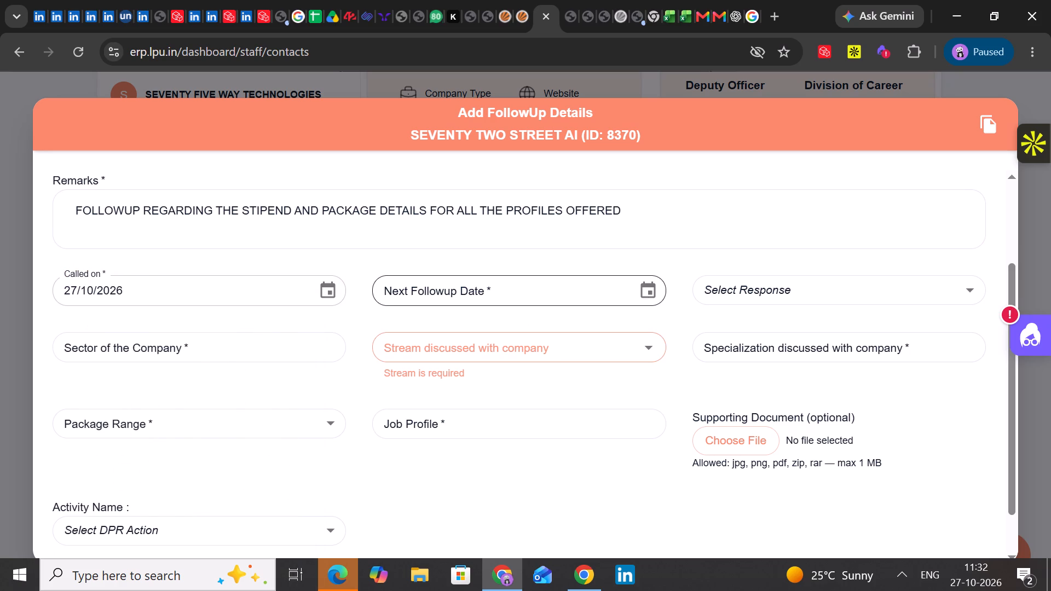
{"action": "left_click", "coordinate": [644, 289]}
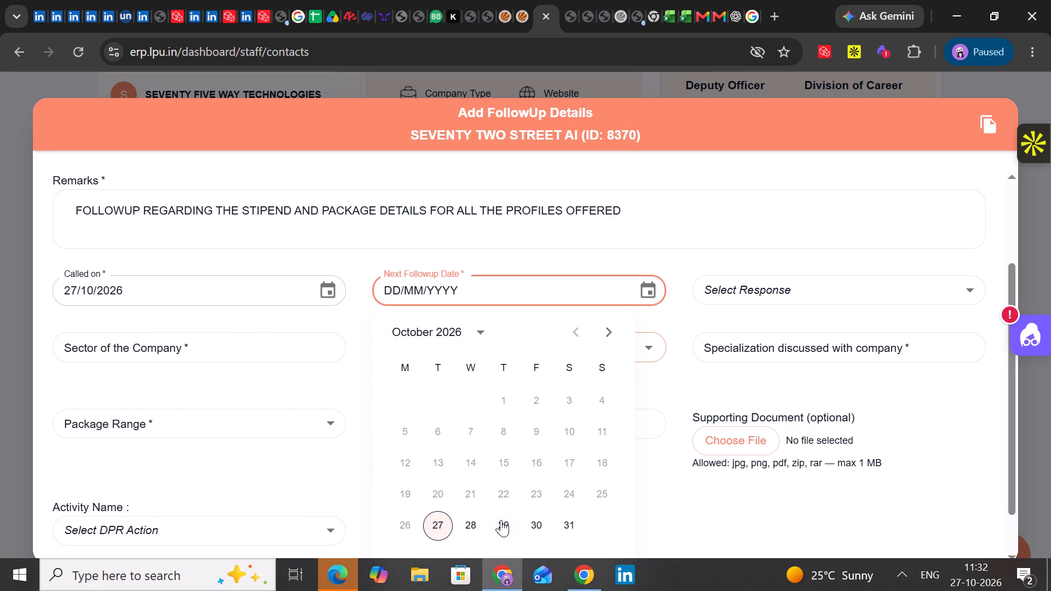
{"action": "left_click", "coordinate": [501, 520]}
{"action": "left_click", "coordinate": [812, 289]}
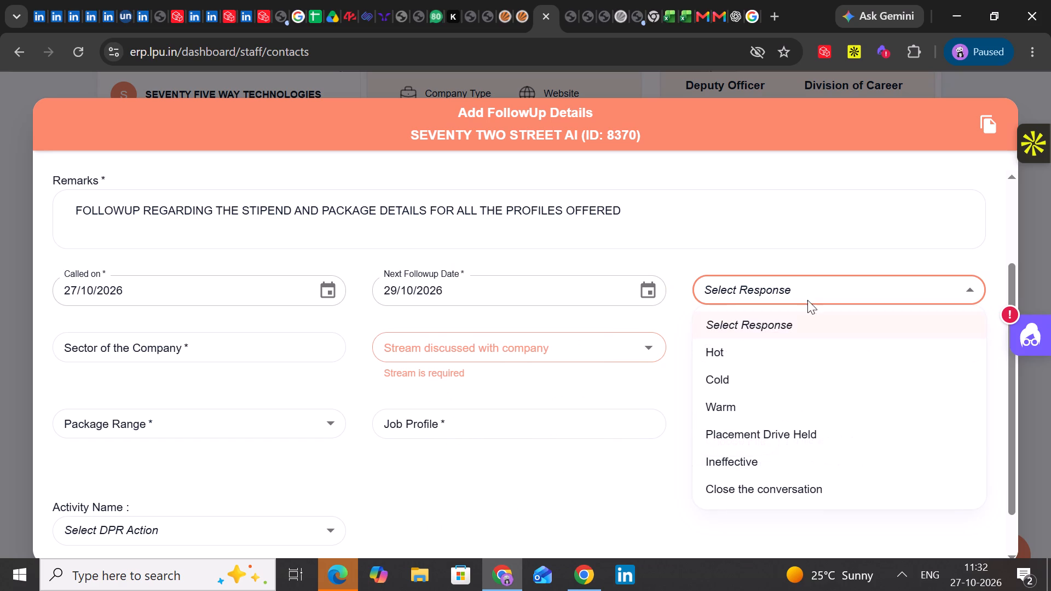
{"action": "left_click", "coordinate": [789, 343]}
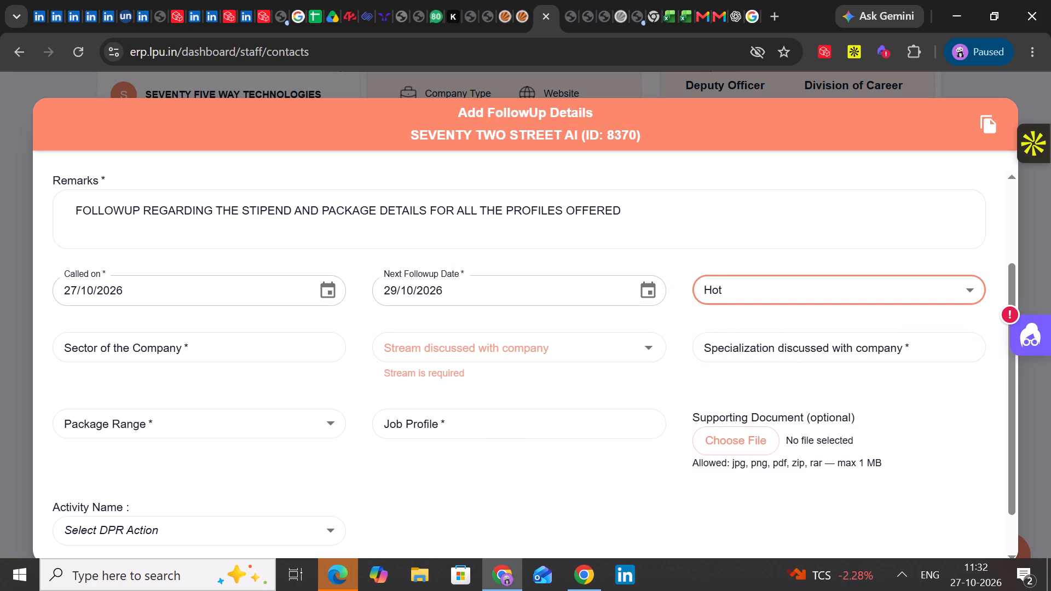
Add MBA and CSE/IT as the streams discussed with the company.
{"action": "left_click", "coordinate": [542, 354]}
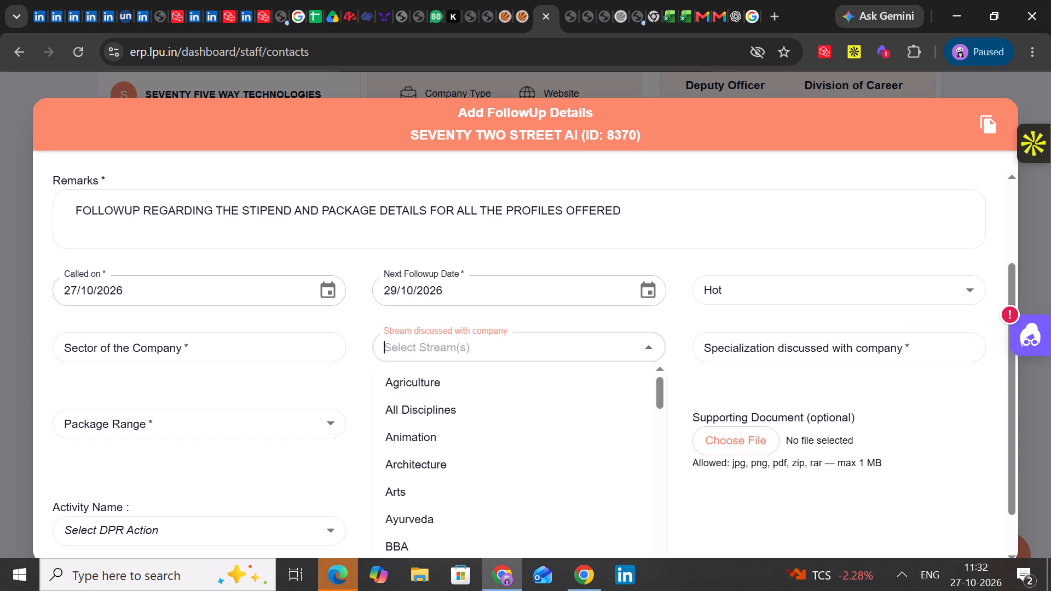
{"action": "type", "text": "mba"}
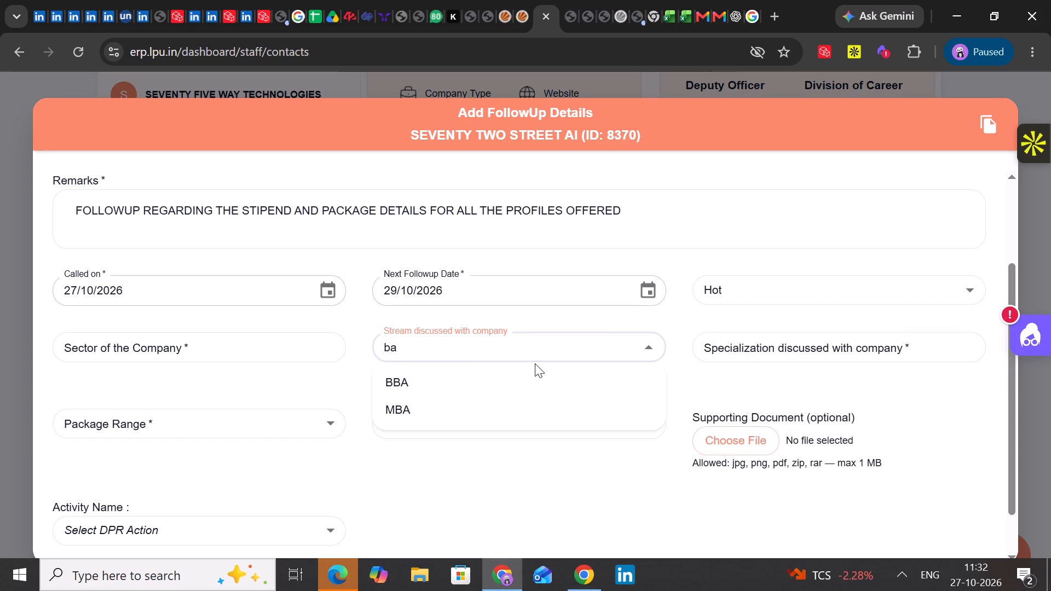
{"action": "left_click", "coordinate": [507, 419]}
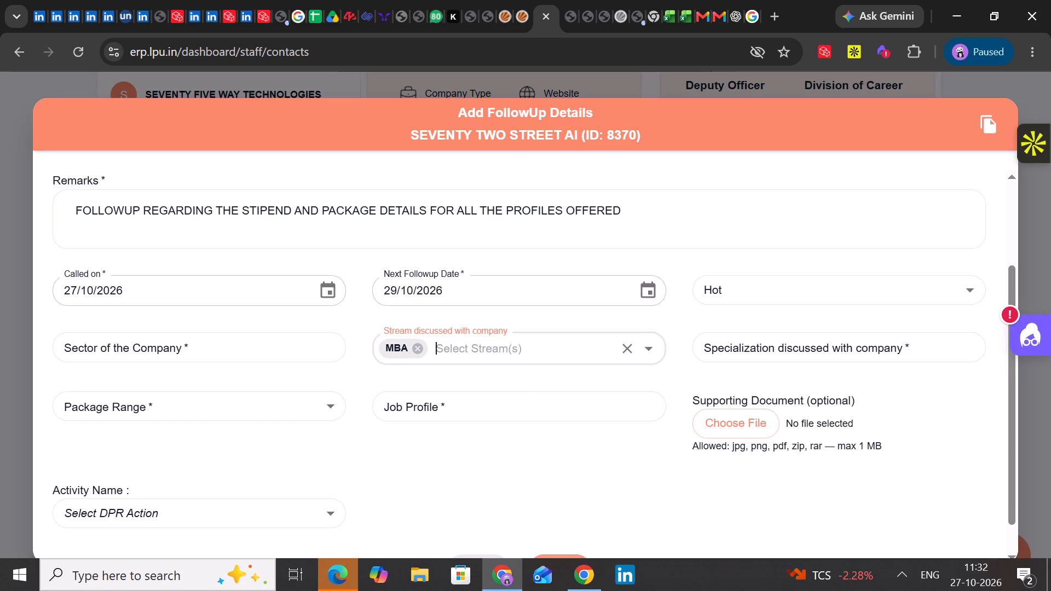
{"action": "type", "text": "cse"}
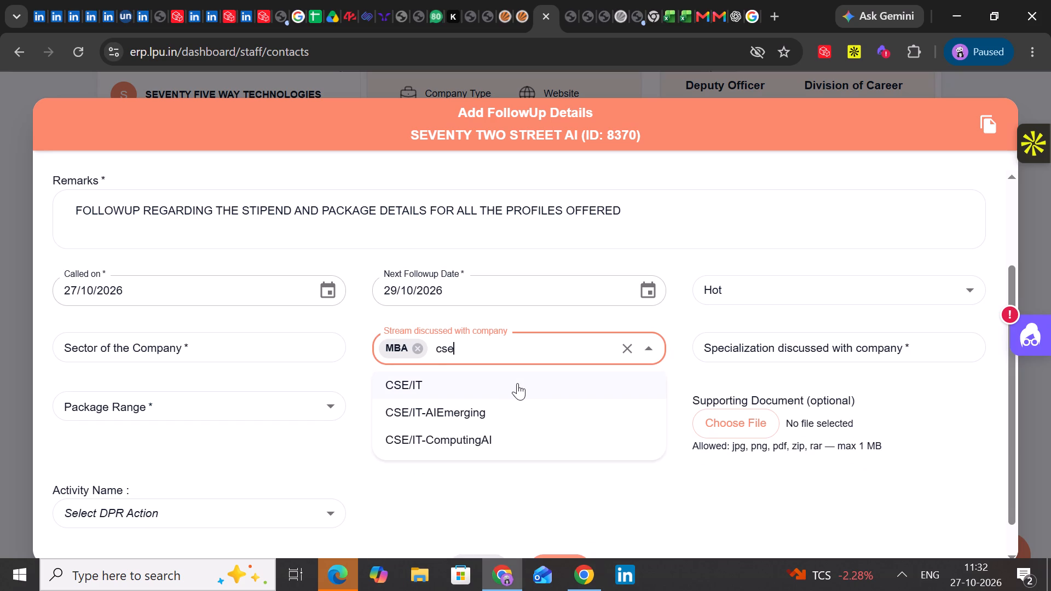
{"action": "left_click", "coordinate": [517, 383]}
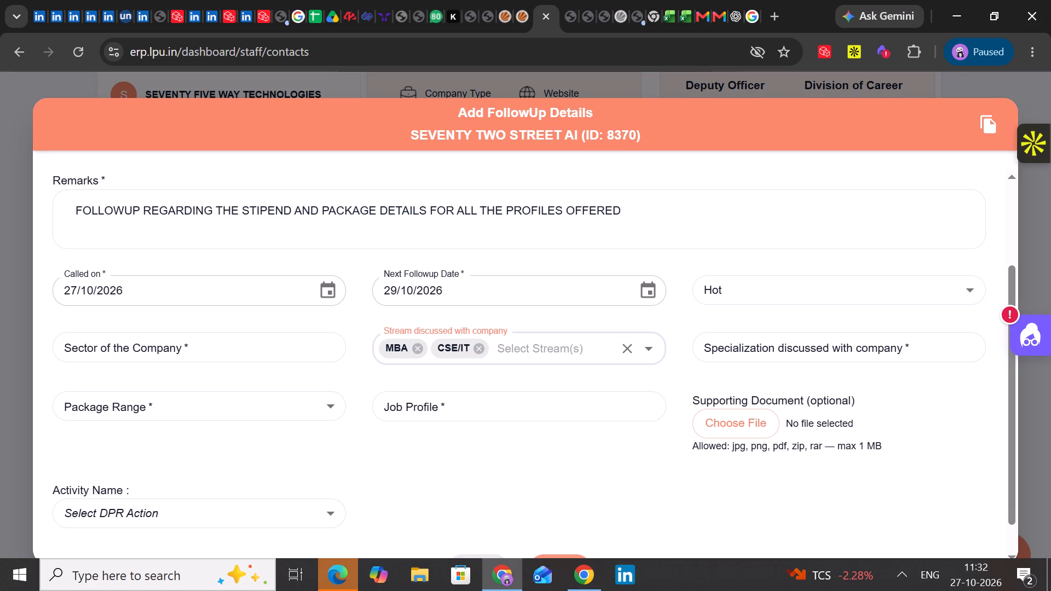
{"action": "left_click", "coordinate": [249, 365]}
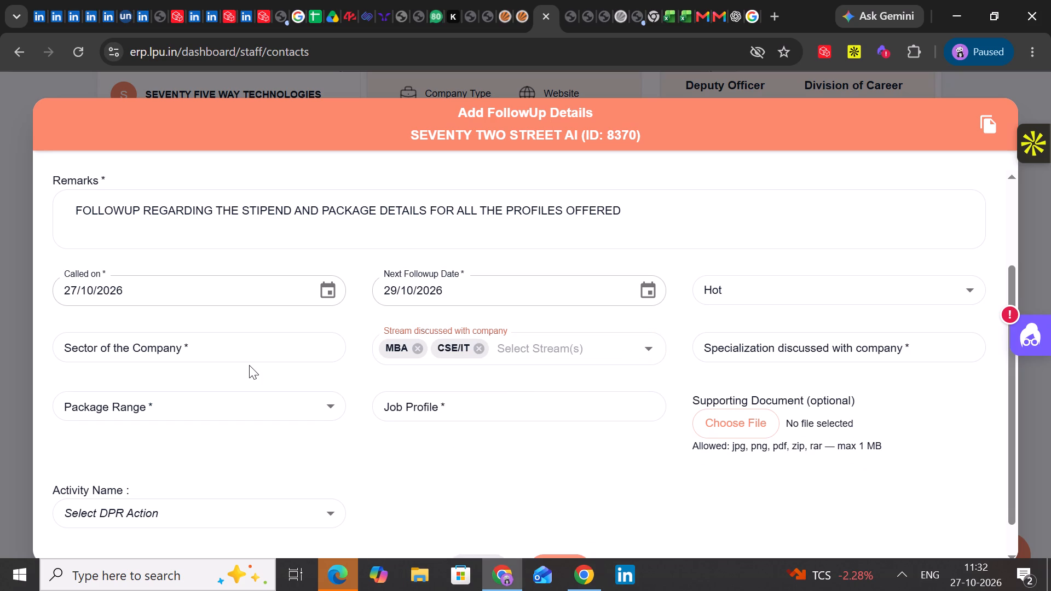
Set the sector of the company to IT and the specialization discussed to MBA CSE.
{"action": "left_click", "coordinate": [265, 346]}
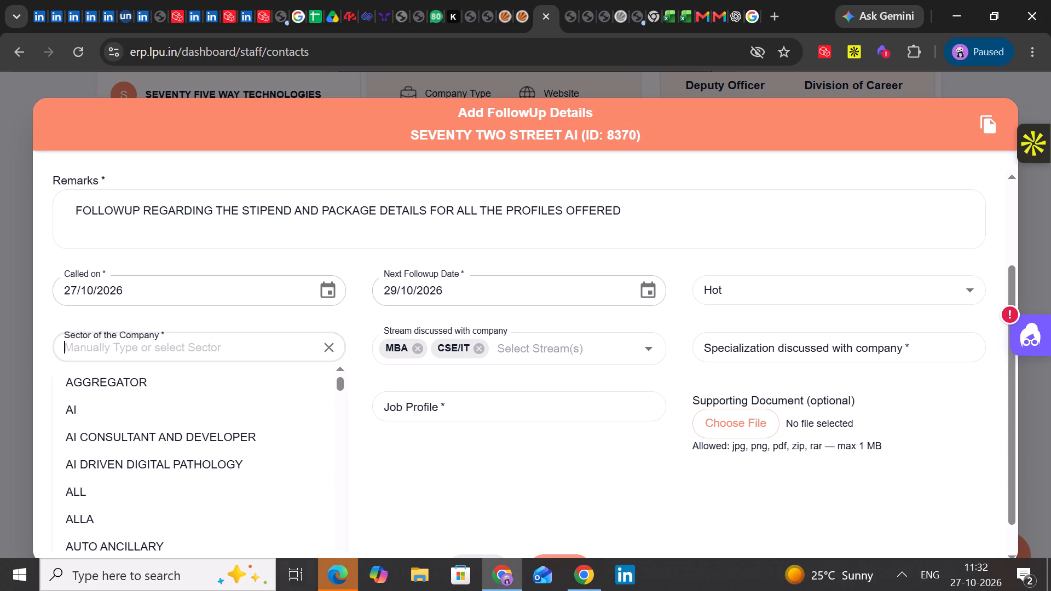
{"action": "left_click_drag", "start_coordinate": [265, 346], "coordinate": [239, 348]}
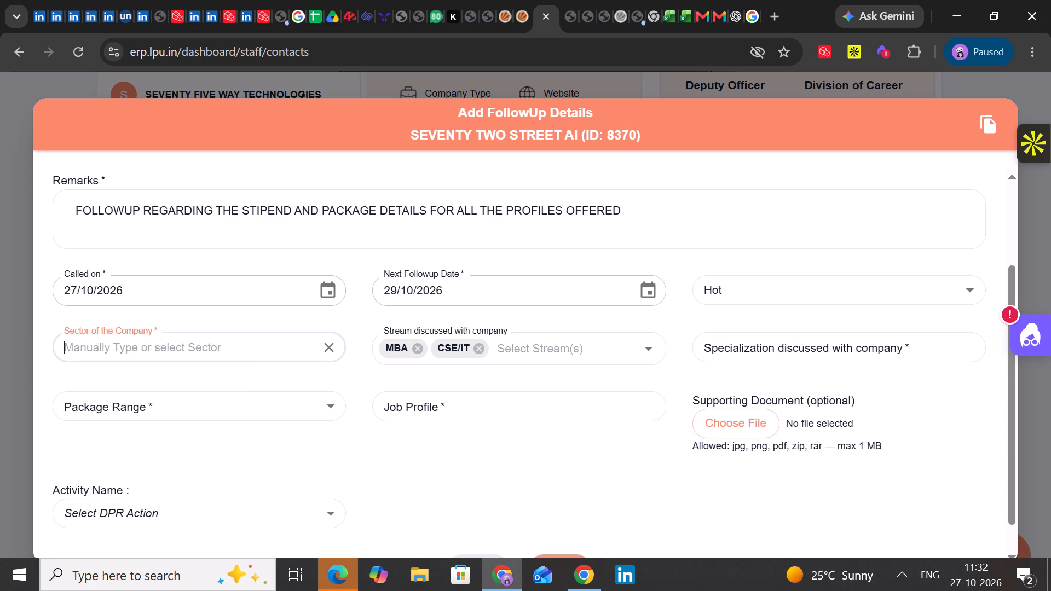
{"action": "left_click", "coordinate": [239, 348]}
{"action": "type", "text": "it"}
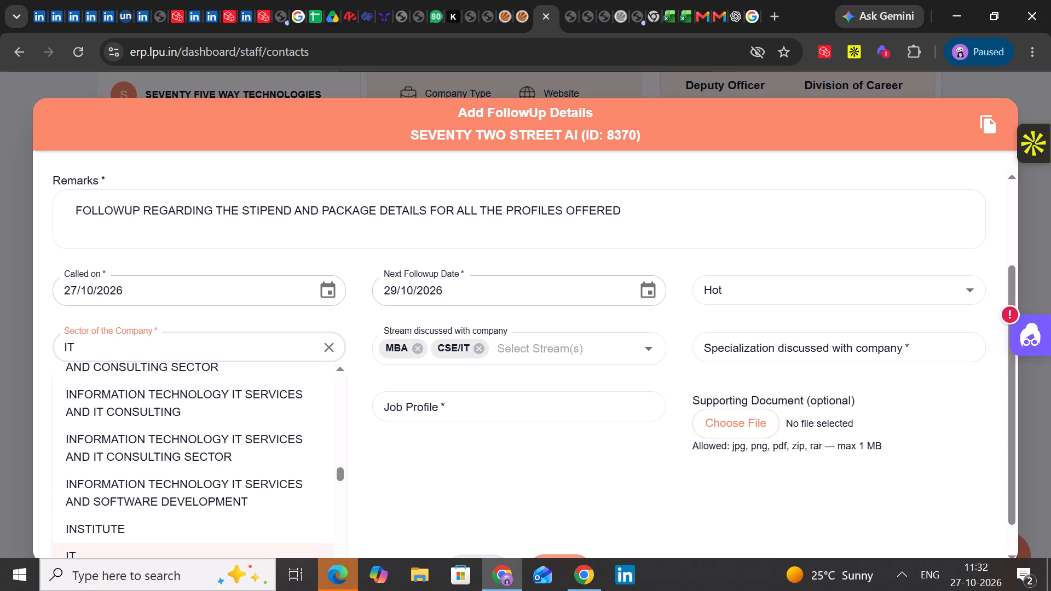
{"action": "scroll", "coordinate": [210, 409], "scroll_direction": "up", "scroll_amount": 1}
{"action": "scroll", "coordinate": [210, 409], "scroll_direction": "down", "scroll_amount": 1}
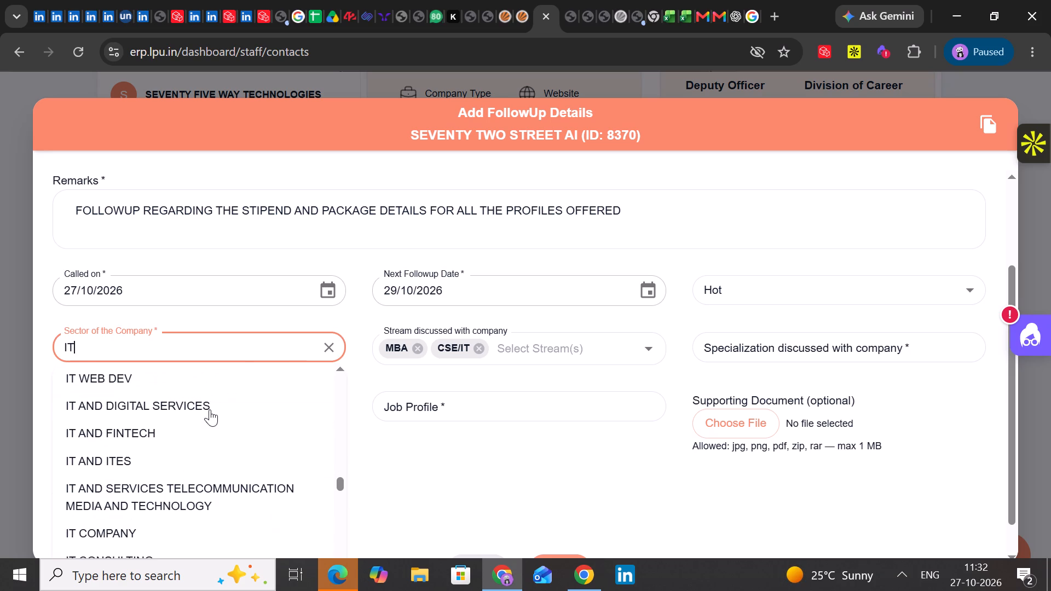
{"action": "scroll", "coordinate": [210, 401], "scroll_direction": "up", "scroll_amount": 1}
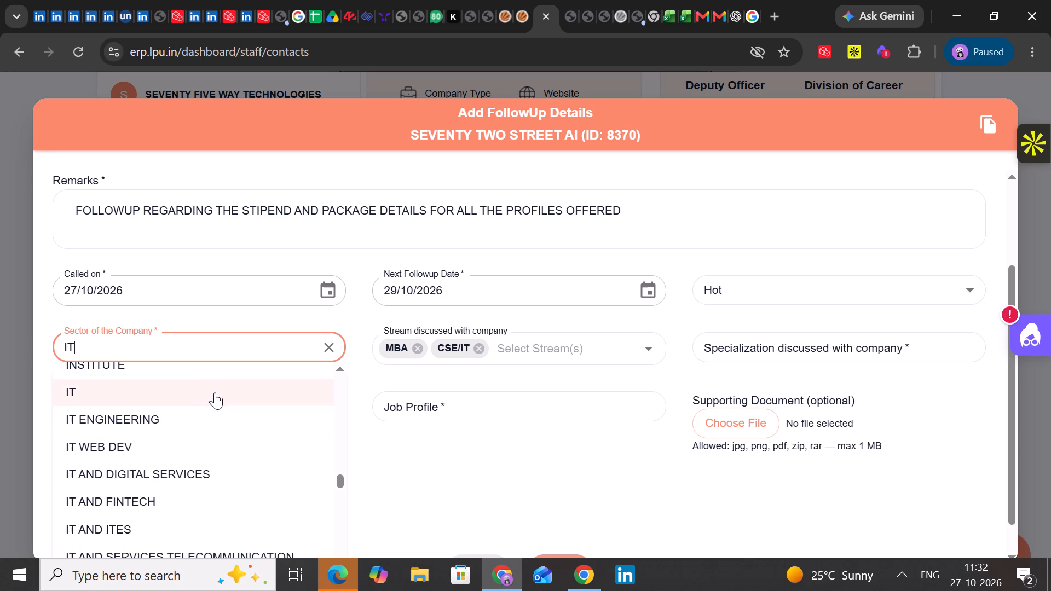
{"action": "left_click", "coordinate": [215, 392]}
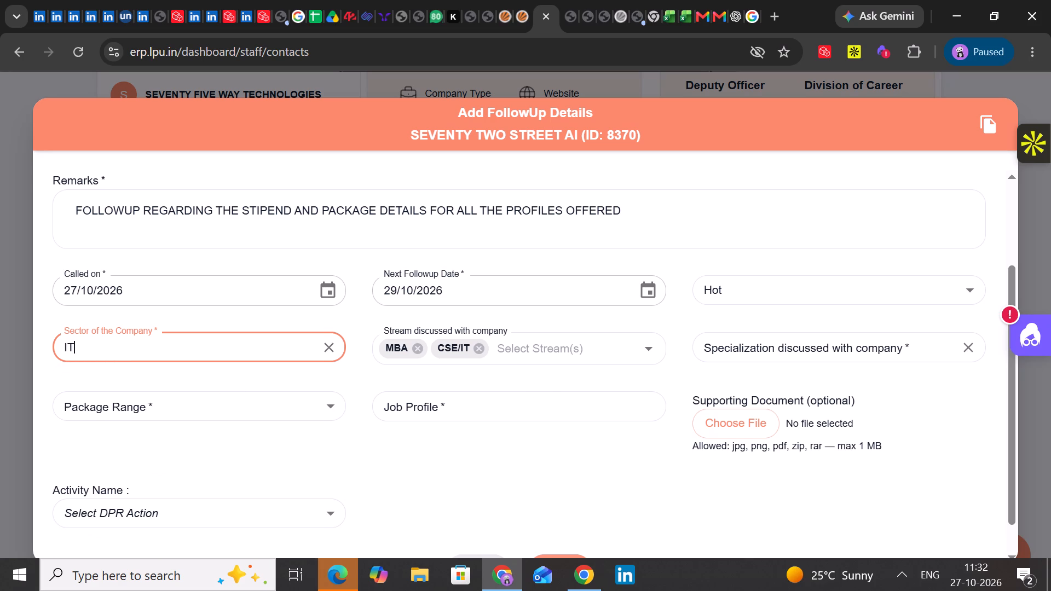
{"action": "left_click", "coordinate": [778, 346]}
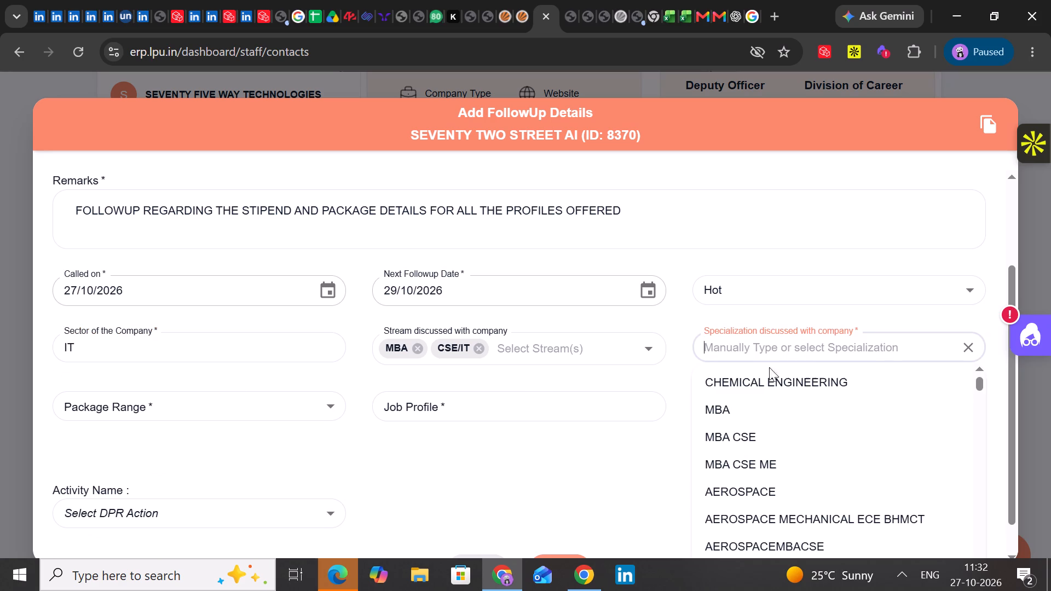
{"action": "left_click", "coordinate": [760, 428]}
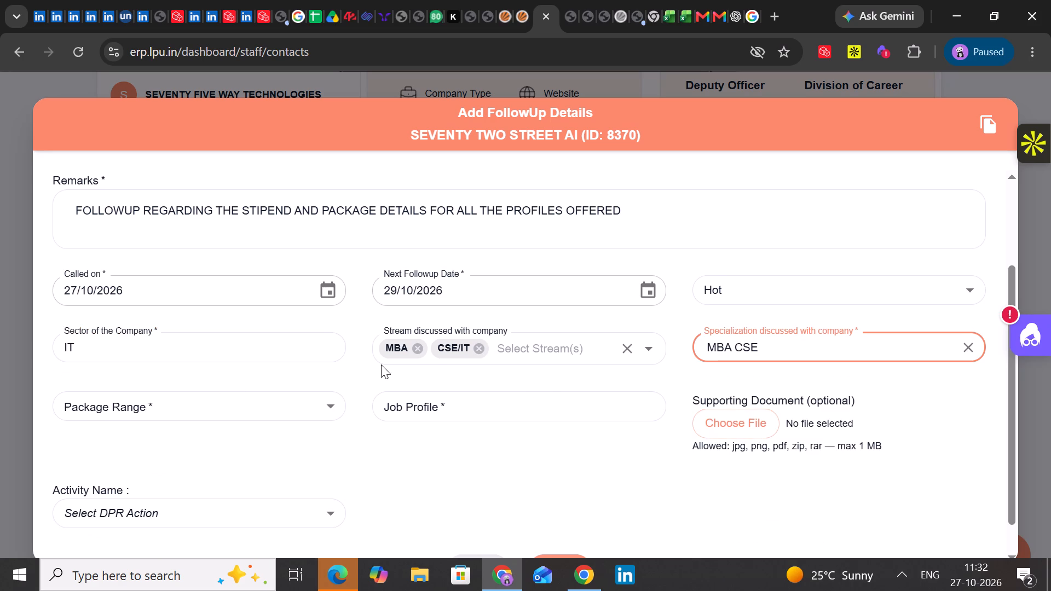
Set the package range to 07-08 Lakh and enter the job profile as "CYBERSECURITY RESEREACH ANALYST MANAGEMET".
{"action": "scroll", "coordinate": [381, 364], "scroll_direction": "down", "scroll_amount": 1}
{"action": "left_click", "coordinate": [328, 368]}
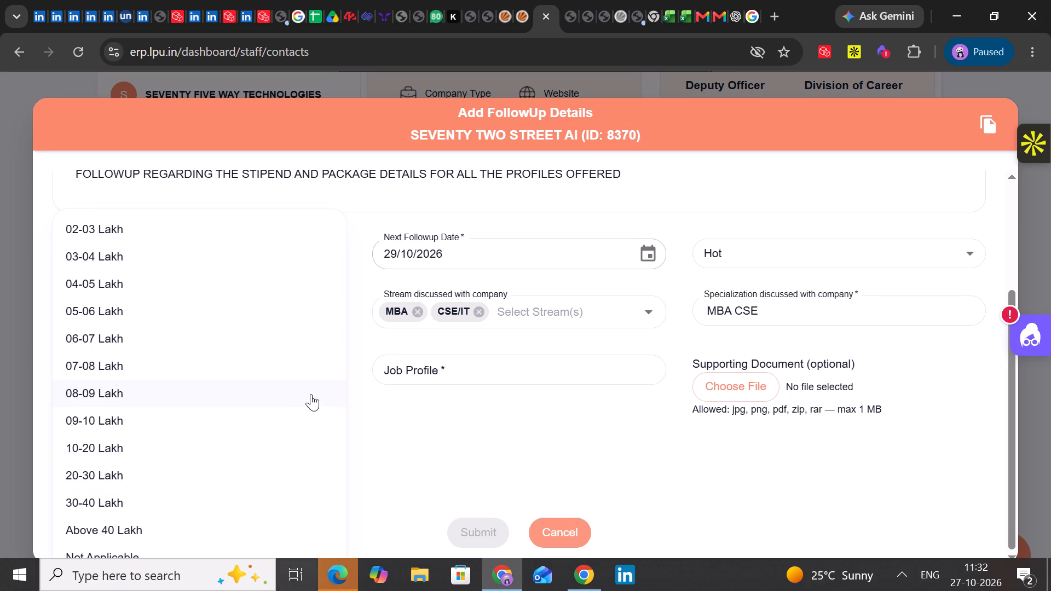
{"action": "left_click", "coordinate": [304, 369]}
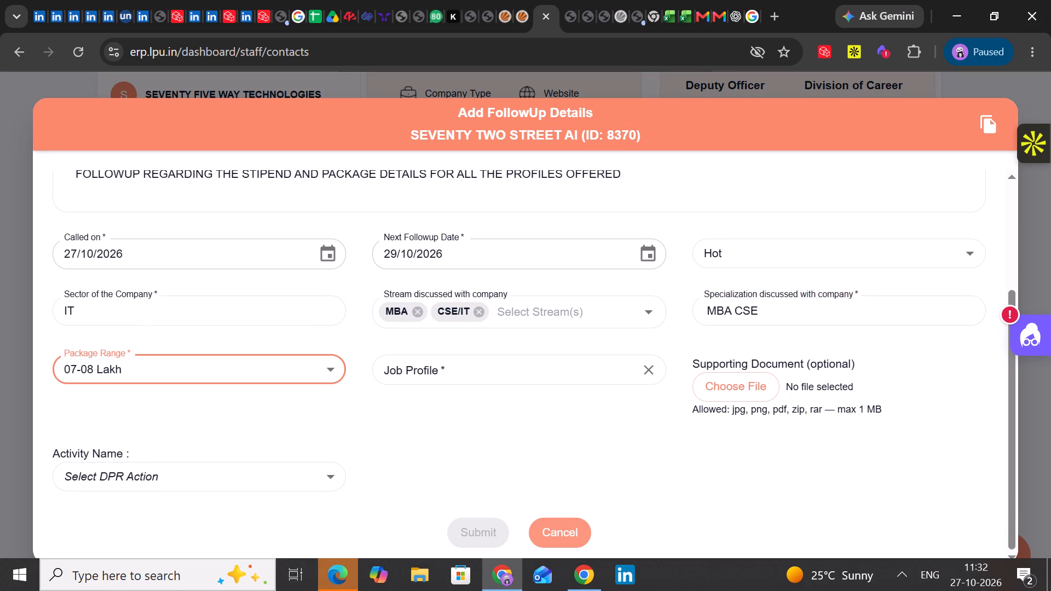
{"action": "left_click", "coordinate": [426, 367]}
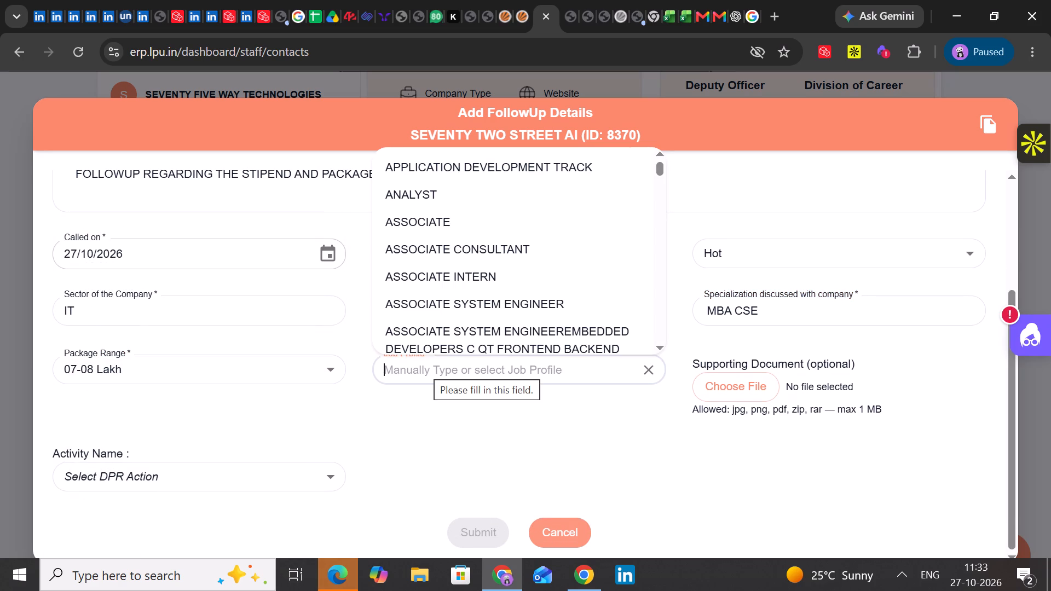
{"action": "type", "text": "cyber"}
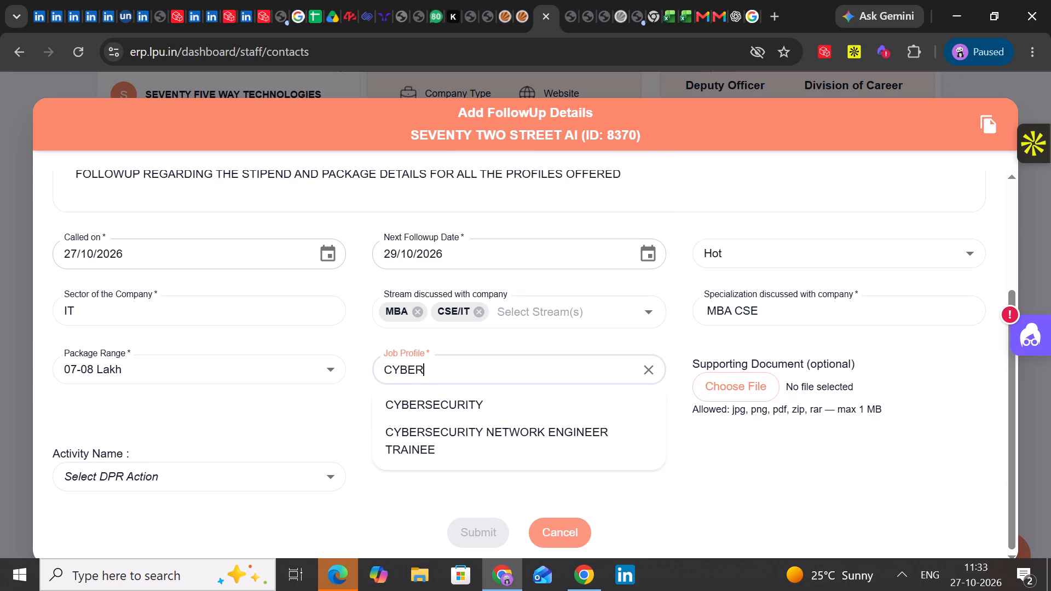
{"action": "left_click", "coordinate": [434, 398]}
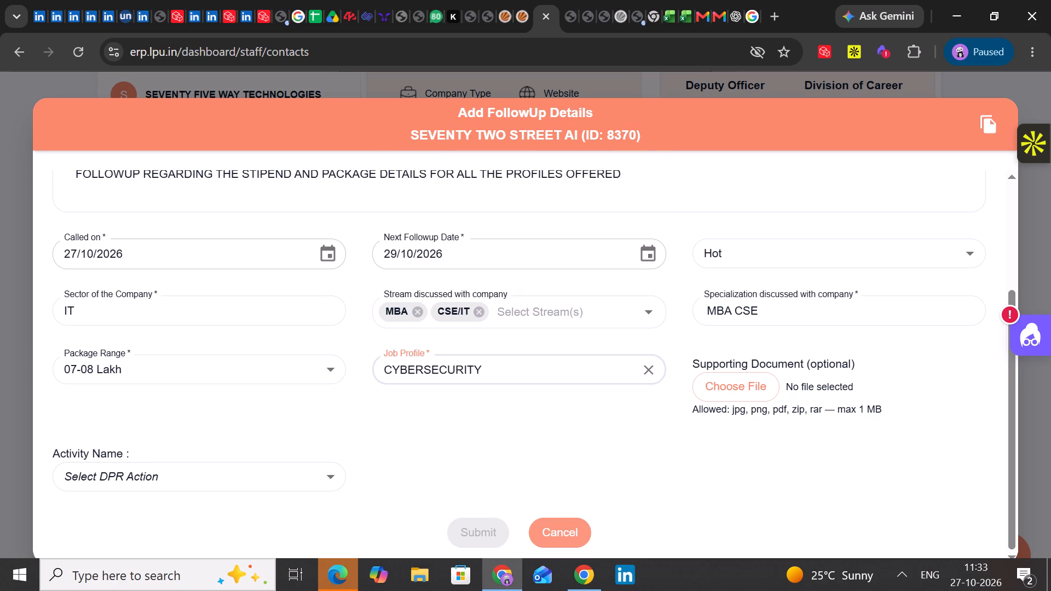
{"action": "key", "text": "space"}
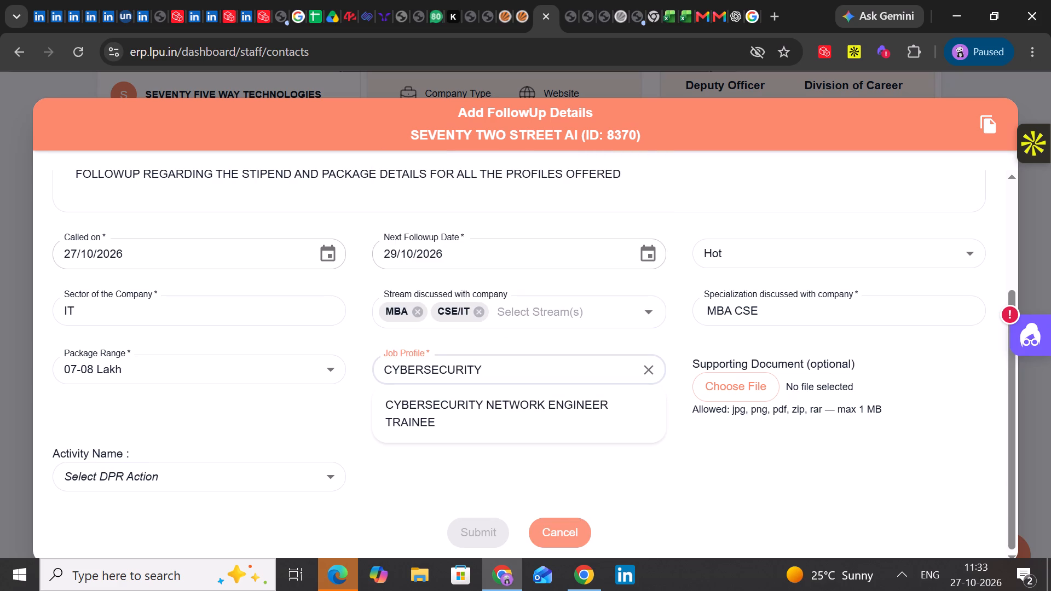
{"action": "type", "text": "resere"}
{"action": "type", "text": "ach analyst managemet"}
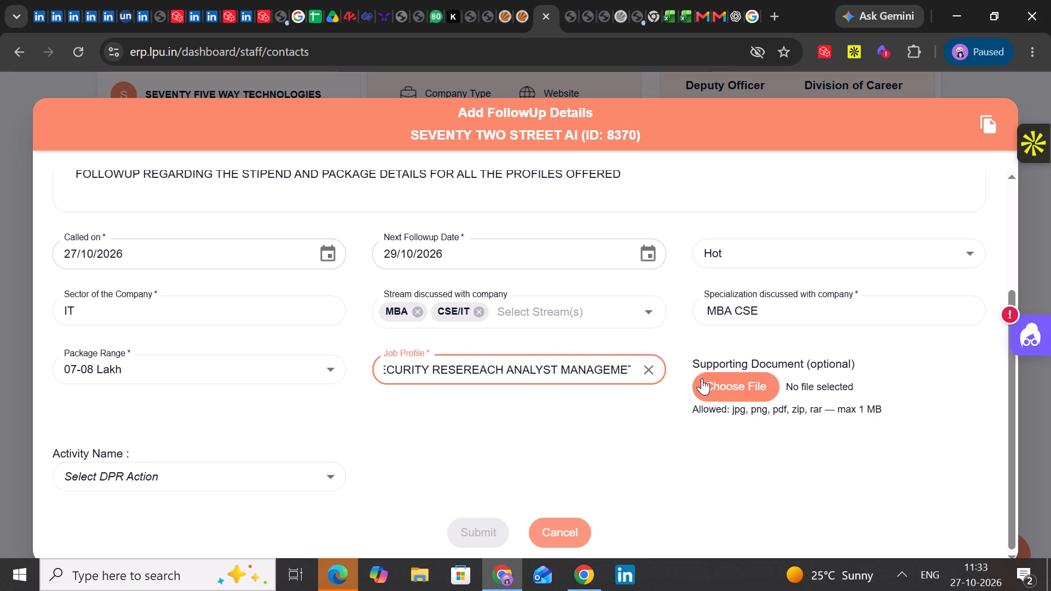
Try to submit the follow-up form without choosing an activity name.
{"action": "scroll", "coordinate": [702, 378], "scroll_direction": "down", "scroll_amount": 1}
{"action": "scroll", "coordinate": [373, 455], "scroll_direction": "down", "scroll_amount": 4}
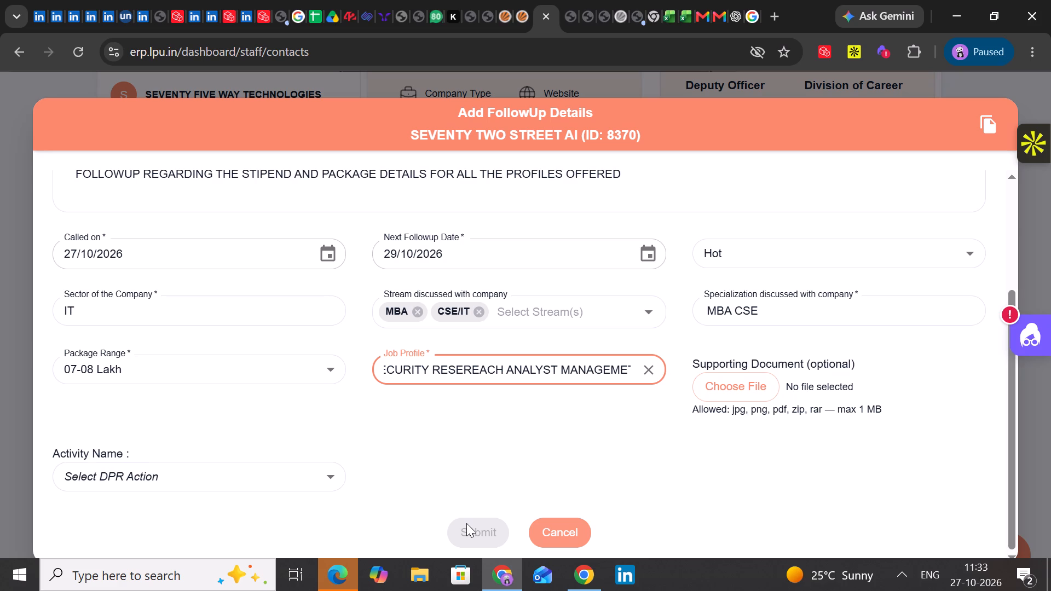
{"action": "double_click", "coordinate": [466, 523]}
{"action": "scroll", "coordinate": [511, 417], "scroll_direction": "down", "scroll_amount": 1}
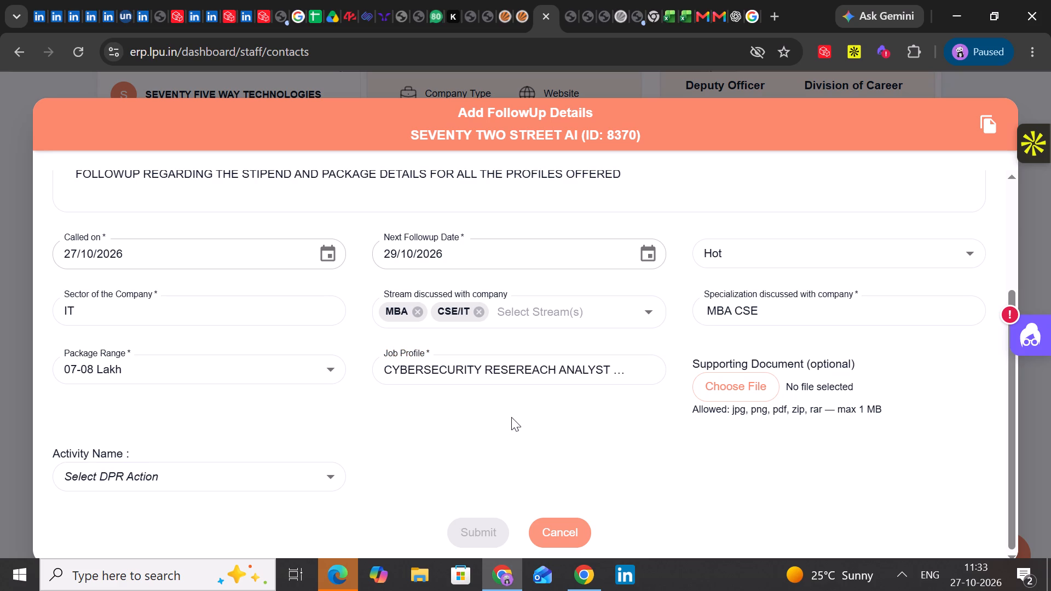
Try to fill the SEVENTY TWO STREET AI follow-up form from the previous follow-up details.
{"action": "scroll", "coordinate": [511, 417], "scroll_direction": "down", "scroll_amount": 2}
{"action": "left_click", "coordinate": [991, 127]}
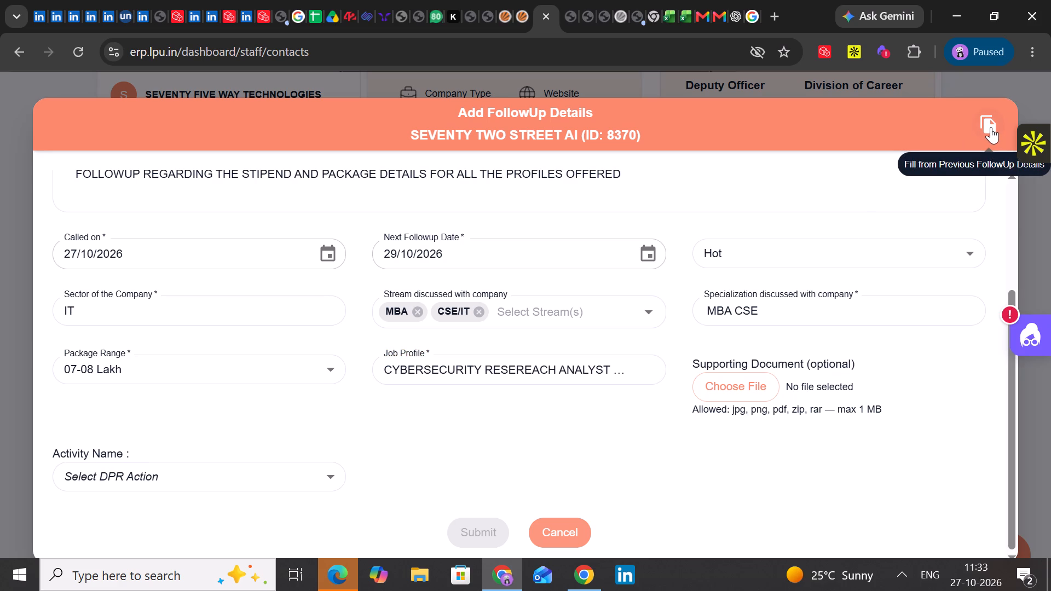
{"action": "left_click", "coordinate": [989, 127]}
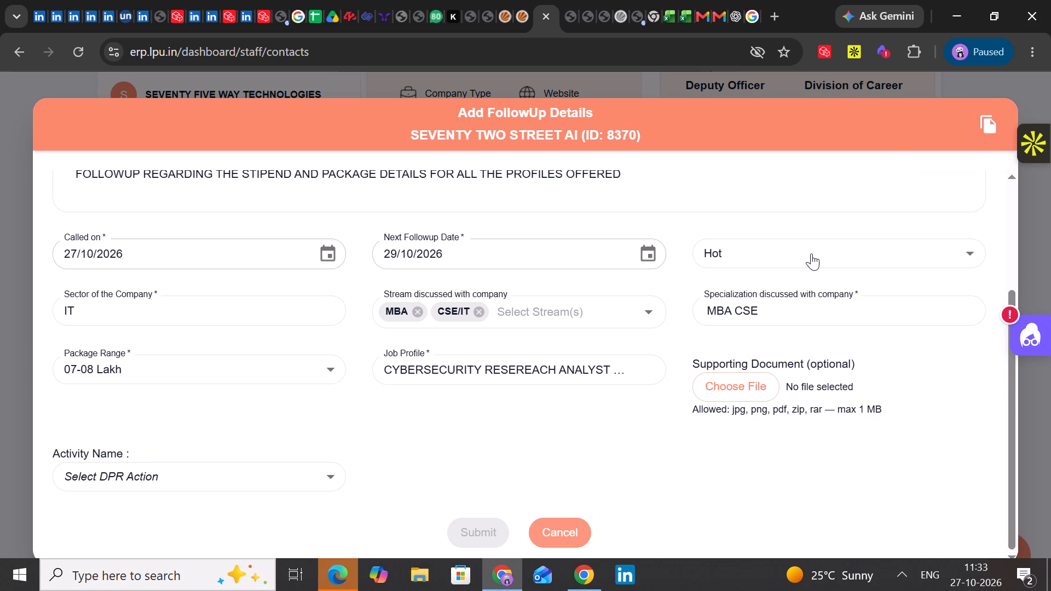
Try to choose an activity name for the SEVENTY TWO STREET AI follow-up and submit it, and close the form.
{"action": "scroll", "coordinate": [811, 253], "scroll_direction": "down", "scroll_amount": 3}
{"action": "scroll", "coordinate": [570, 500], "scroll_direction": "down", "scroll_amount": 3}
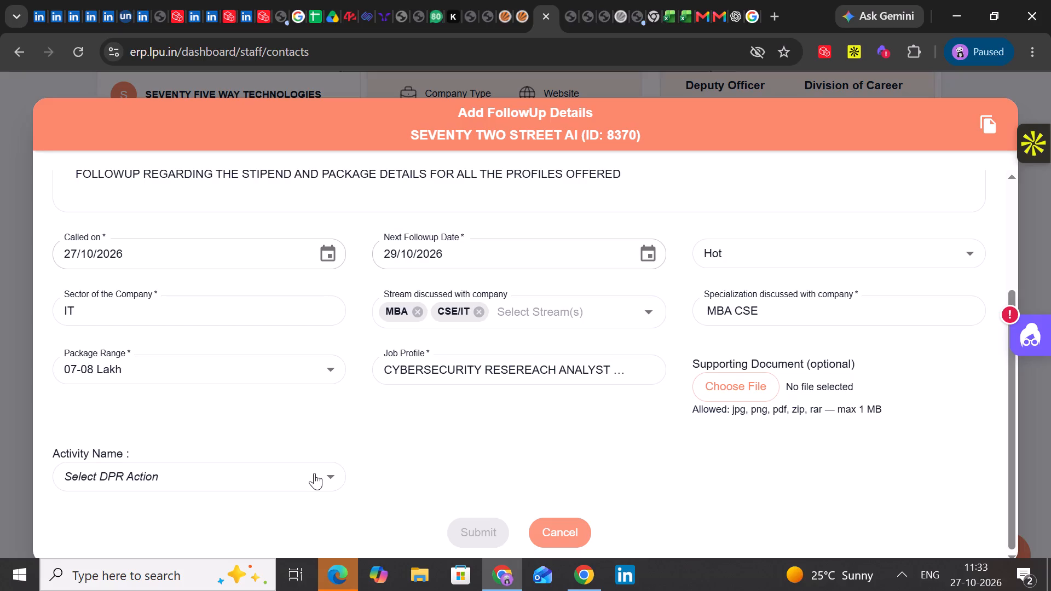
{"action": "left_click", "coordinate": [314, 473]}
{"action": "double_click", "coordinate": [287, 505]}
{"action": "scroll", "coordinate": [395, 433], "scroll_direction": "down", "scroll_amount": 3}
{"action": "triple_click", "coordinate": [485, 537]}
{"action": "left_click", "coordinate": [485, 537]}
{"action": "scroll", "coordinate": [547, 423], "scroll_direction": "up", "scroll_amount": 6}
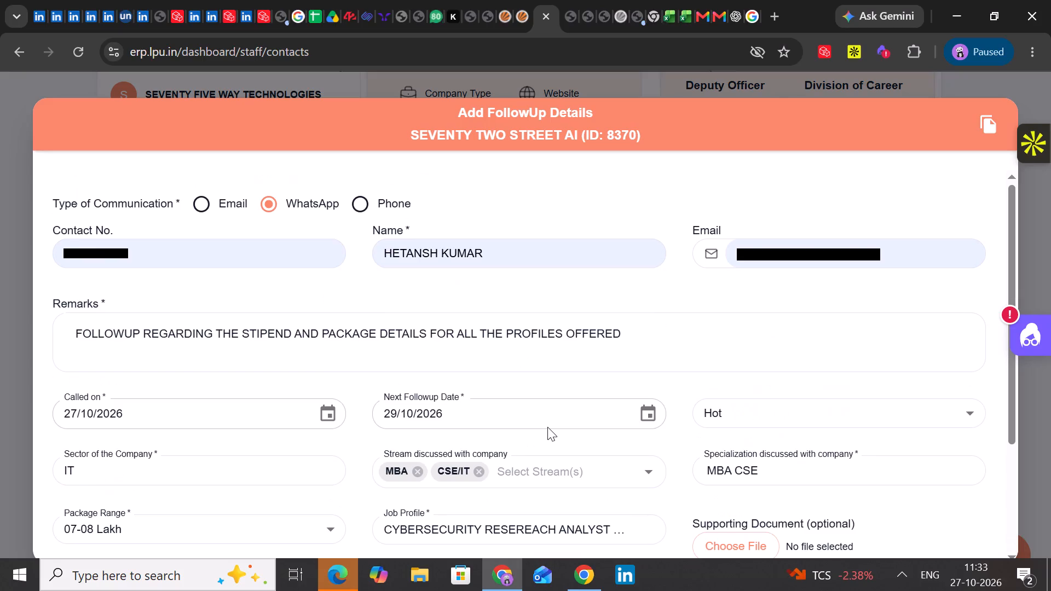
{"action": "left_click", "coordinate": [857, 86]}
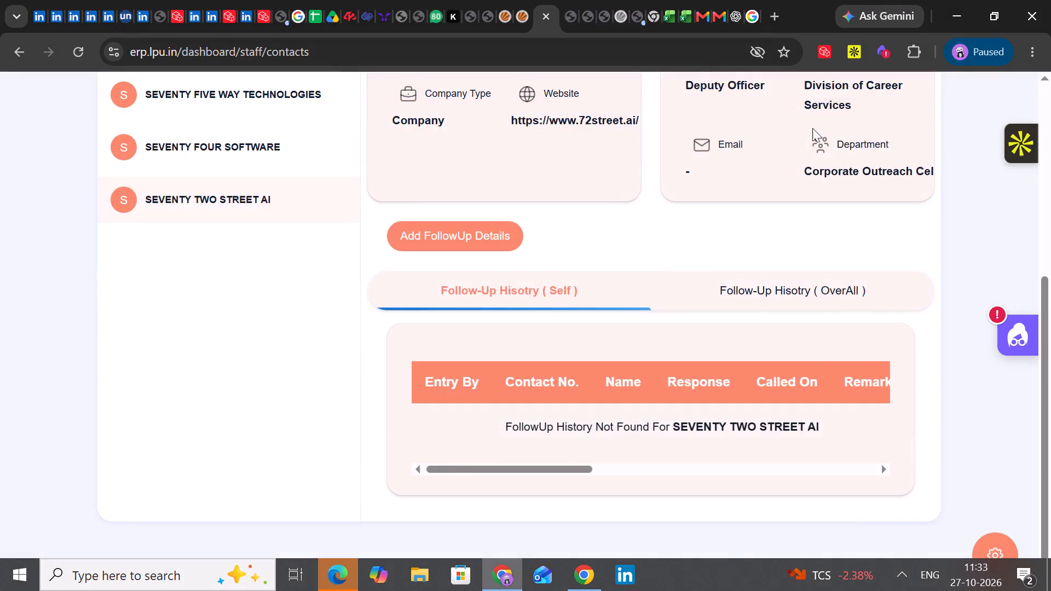
Check the self and overall follow-up histories of SEVENTY TWO STREET AI for the new entry.
{"action": "scroll", "coordinate": [713, 252], "scroll_direction": "down", "scroll_amount": 2}
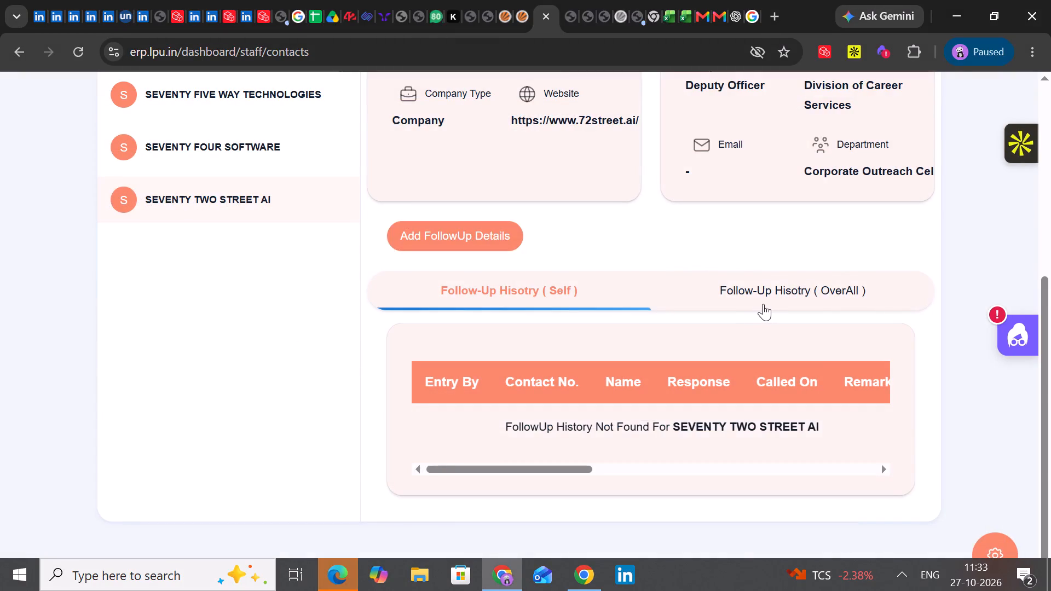
{"action": "left_click", "coordinate": [763, 303]}
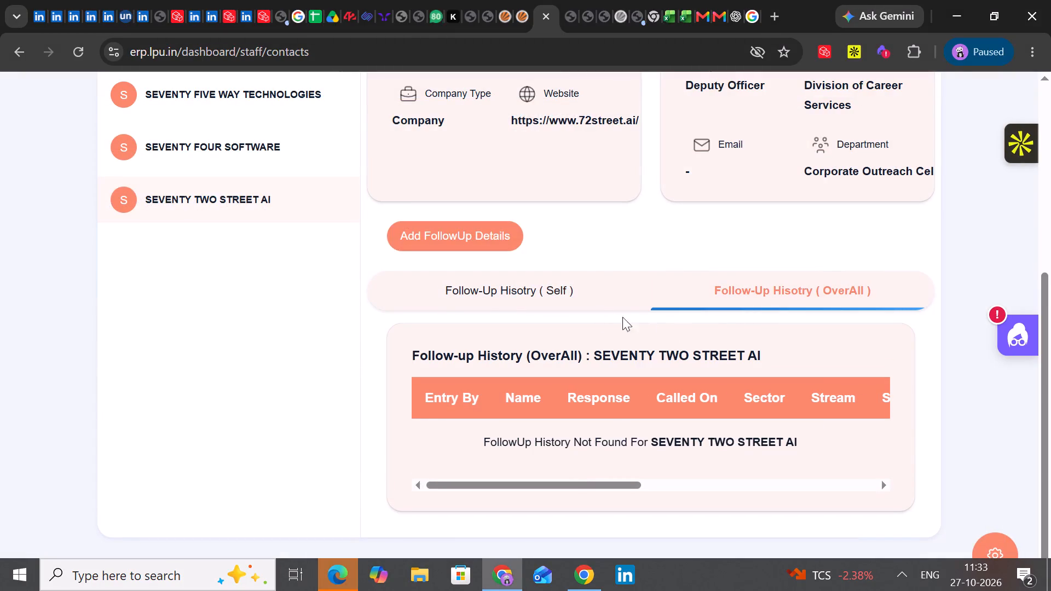
{"action": "left_click", "coordinate": [557, 298]}
{"action": "scroll", "coordinate": [582, 278], "scroll_direction": "up", "scroll_amount": 3}
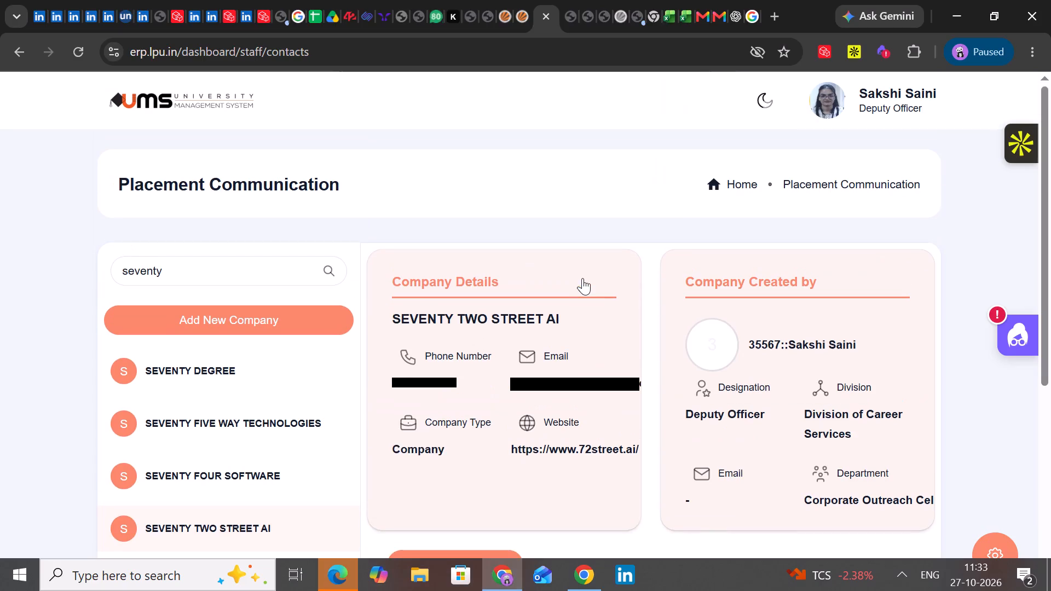
Reopen the follow-up details form for SEVENTY TWO STREET AI.
{"action": "scroll", "coordinate": [582, 278], "scroll_direction": "down", "scroll_amount": 1}
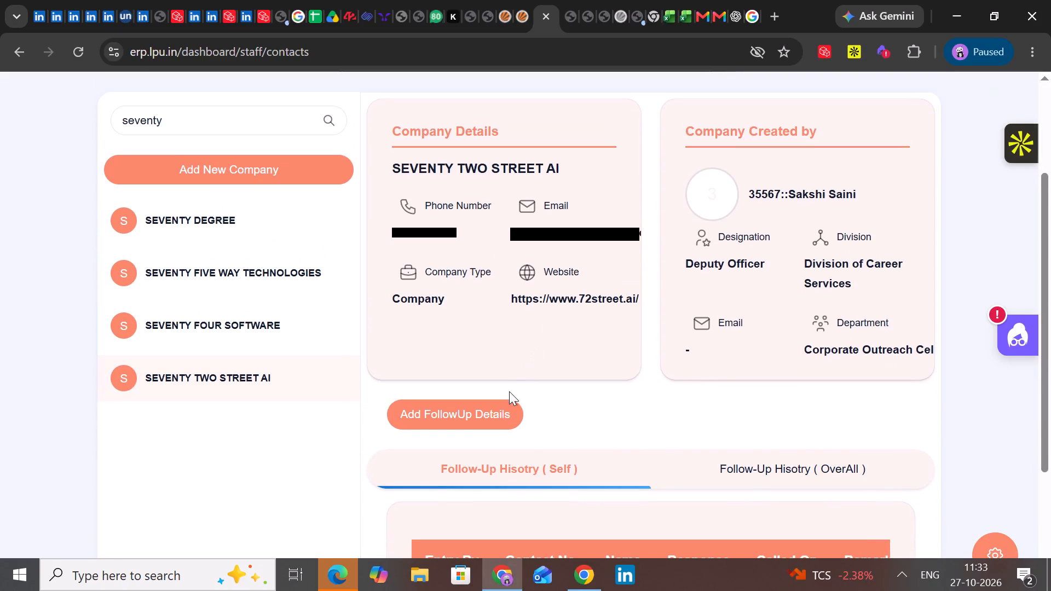
{"action": "left_click", "coordinate": [500, 411]}
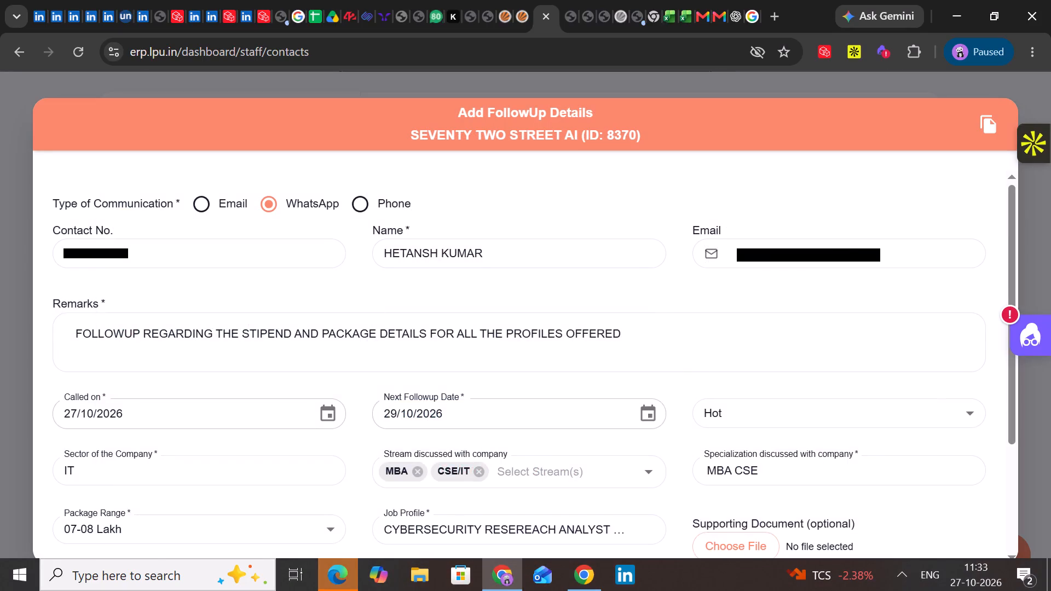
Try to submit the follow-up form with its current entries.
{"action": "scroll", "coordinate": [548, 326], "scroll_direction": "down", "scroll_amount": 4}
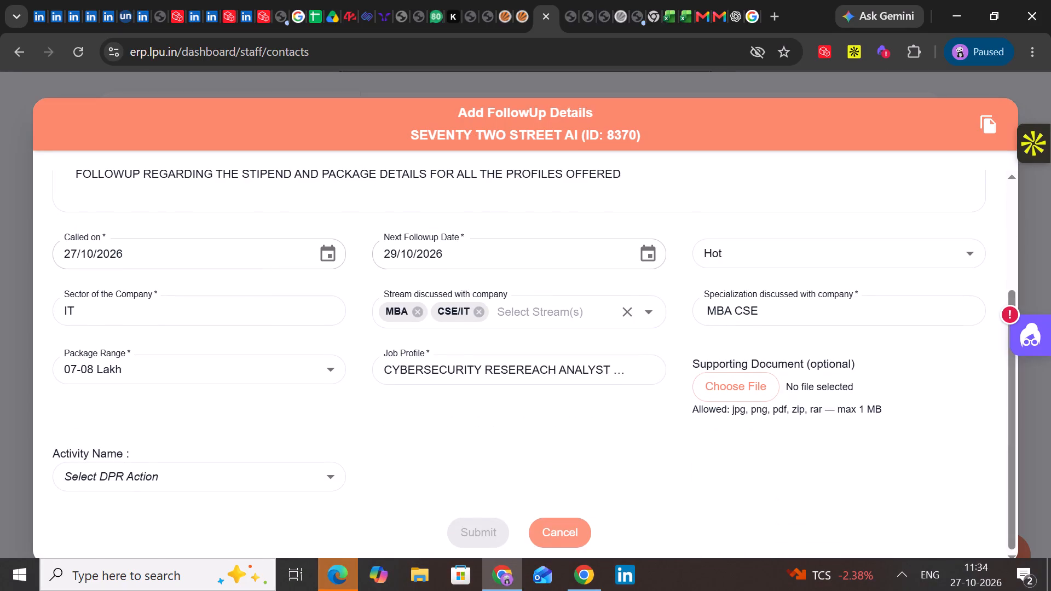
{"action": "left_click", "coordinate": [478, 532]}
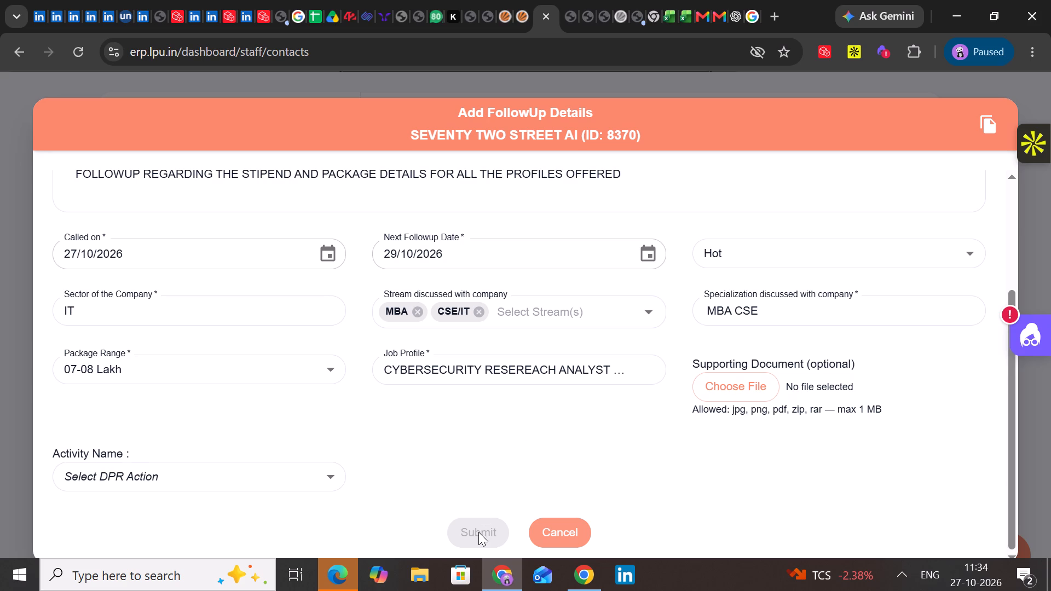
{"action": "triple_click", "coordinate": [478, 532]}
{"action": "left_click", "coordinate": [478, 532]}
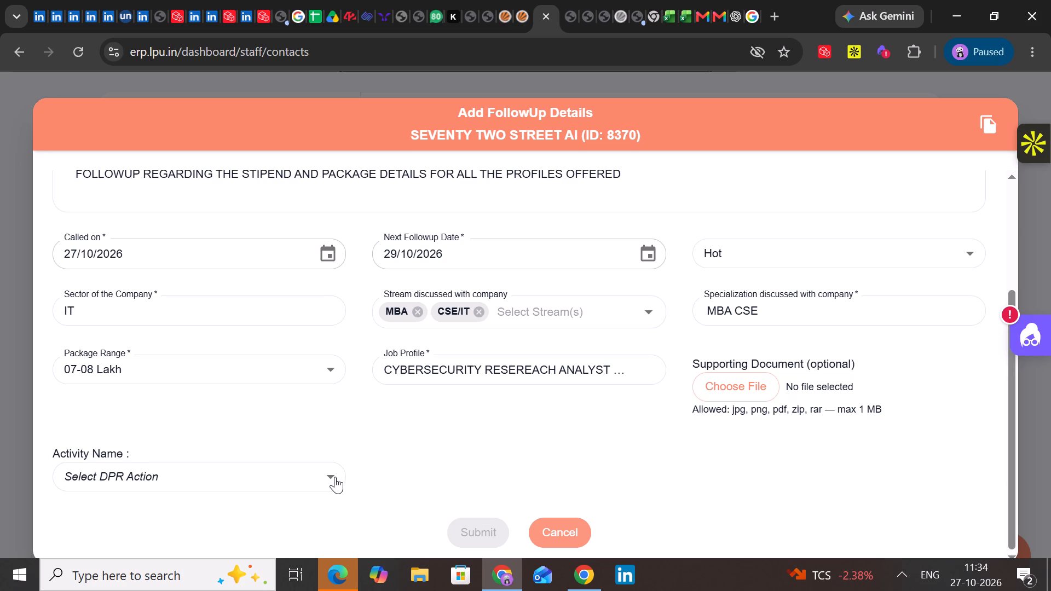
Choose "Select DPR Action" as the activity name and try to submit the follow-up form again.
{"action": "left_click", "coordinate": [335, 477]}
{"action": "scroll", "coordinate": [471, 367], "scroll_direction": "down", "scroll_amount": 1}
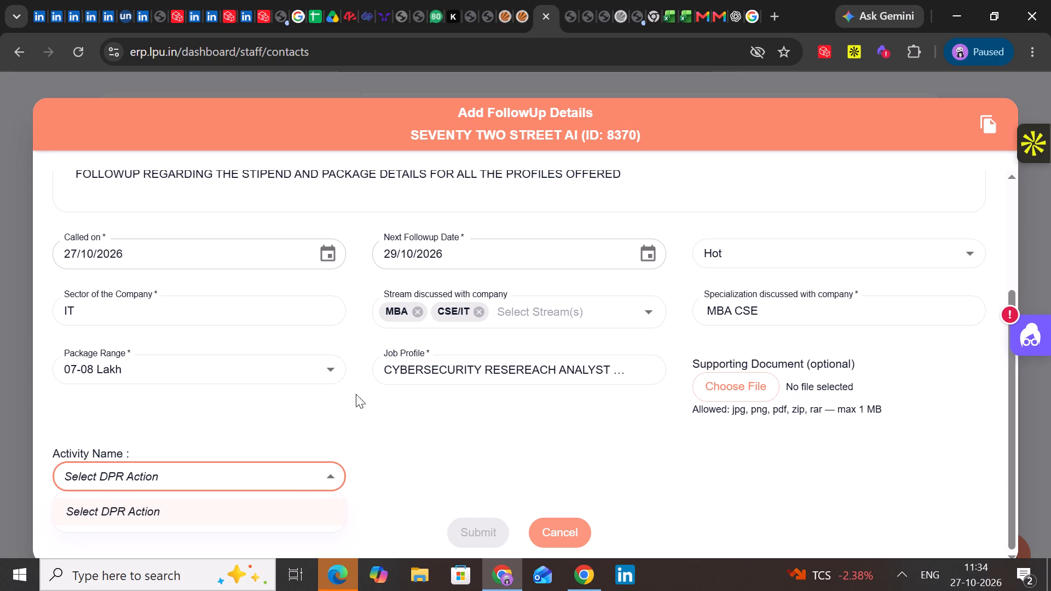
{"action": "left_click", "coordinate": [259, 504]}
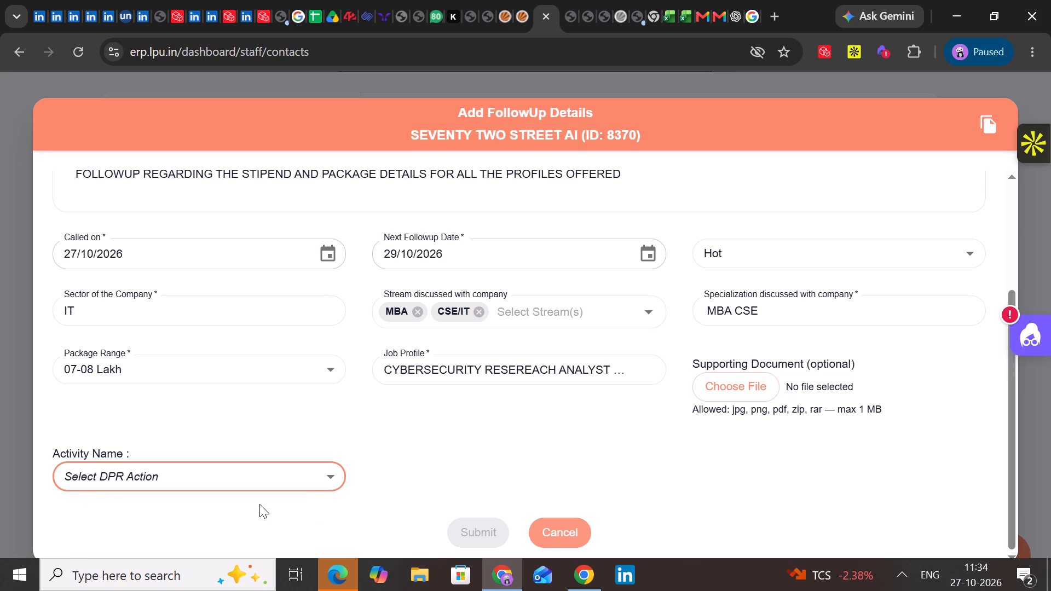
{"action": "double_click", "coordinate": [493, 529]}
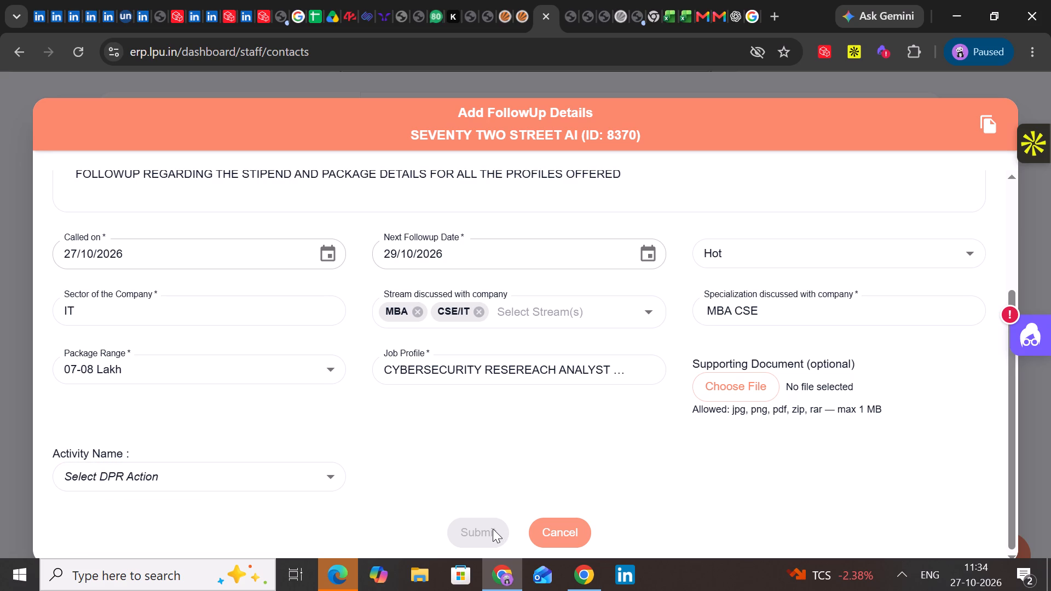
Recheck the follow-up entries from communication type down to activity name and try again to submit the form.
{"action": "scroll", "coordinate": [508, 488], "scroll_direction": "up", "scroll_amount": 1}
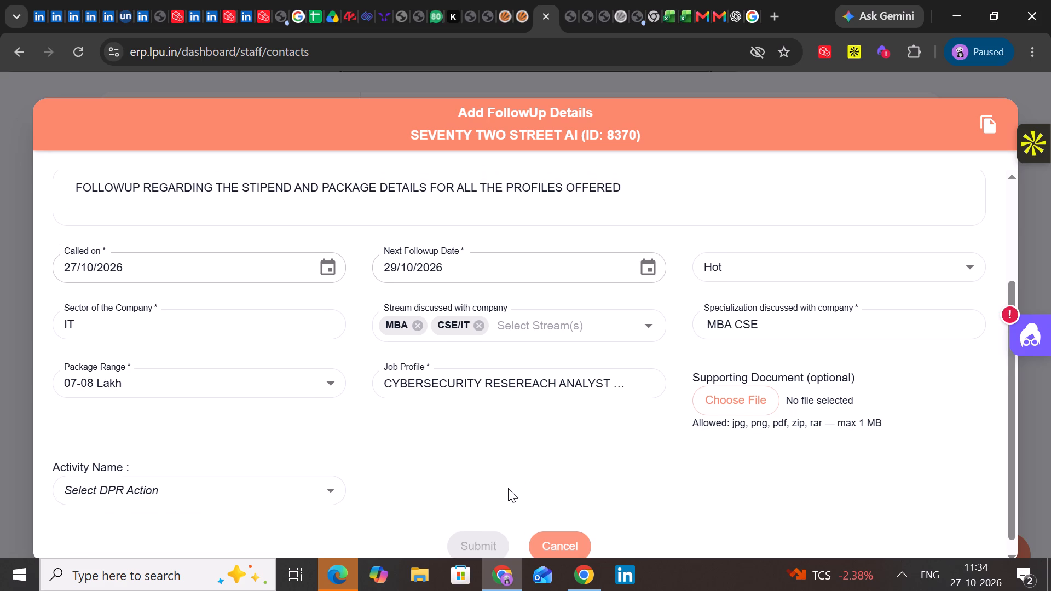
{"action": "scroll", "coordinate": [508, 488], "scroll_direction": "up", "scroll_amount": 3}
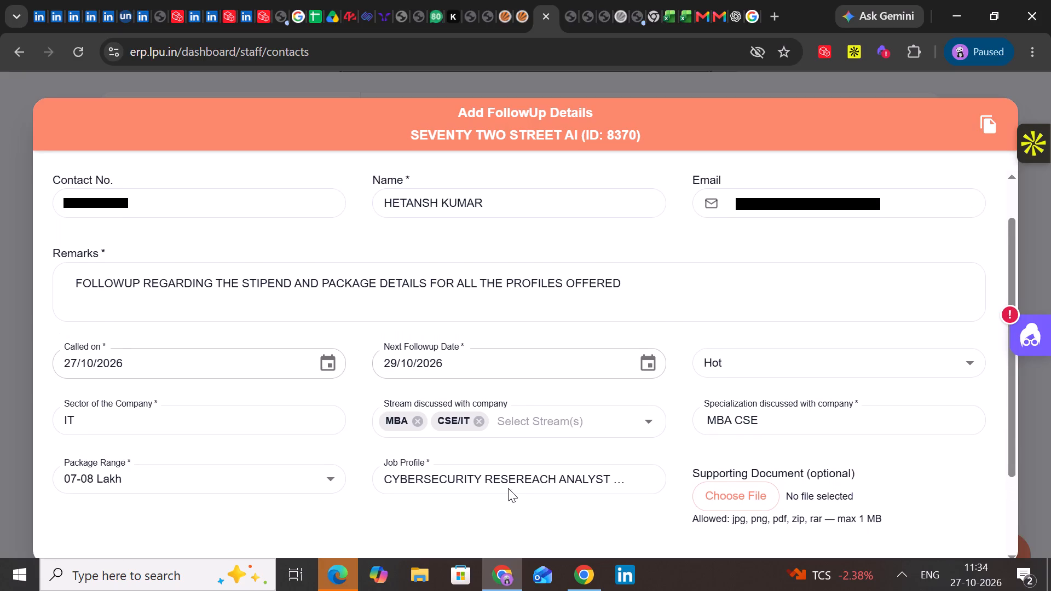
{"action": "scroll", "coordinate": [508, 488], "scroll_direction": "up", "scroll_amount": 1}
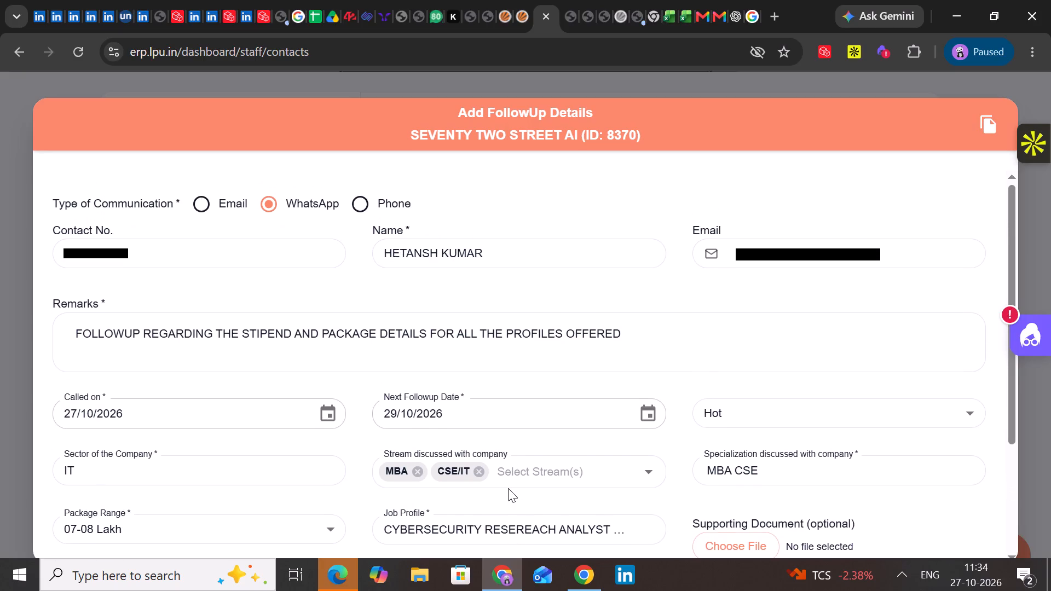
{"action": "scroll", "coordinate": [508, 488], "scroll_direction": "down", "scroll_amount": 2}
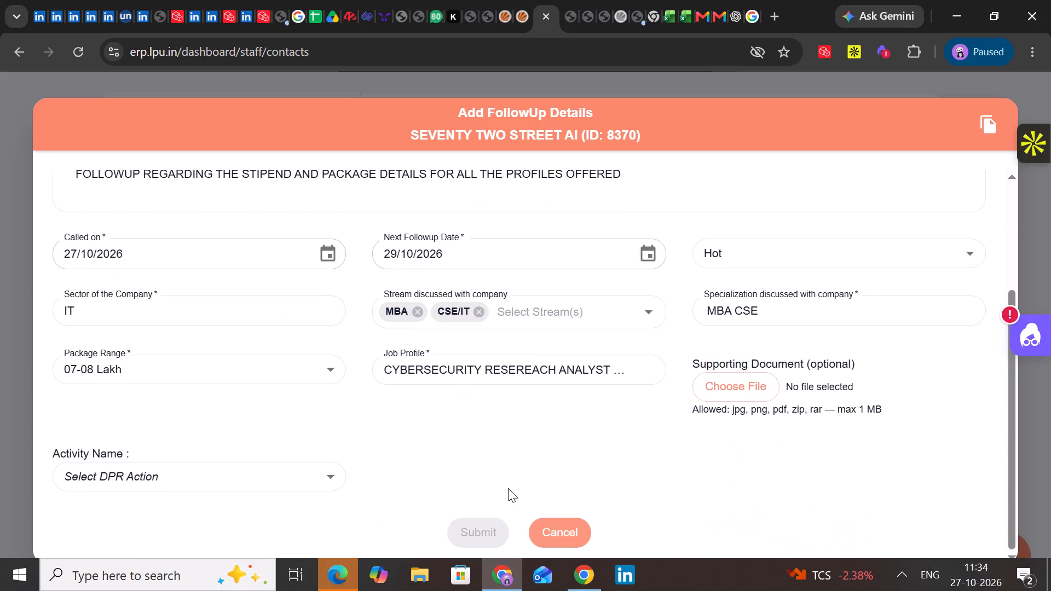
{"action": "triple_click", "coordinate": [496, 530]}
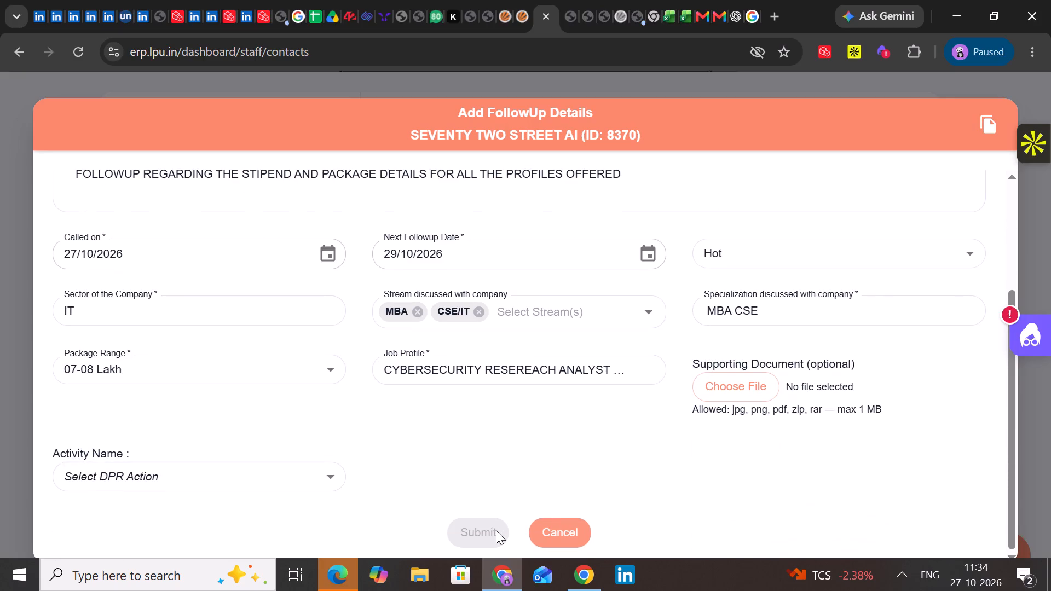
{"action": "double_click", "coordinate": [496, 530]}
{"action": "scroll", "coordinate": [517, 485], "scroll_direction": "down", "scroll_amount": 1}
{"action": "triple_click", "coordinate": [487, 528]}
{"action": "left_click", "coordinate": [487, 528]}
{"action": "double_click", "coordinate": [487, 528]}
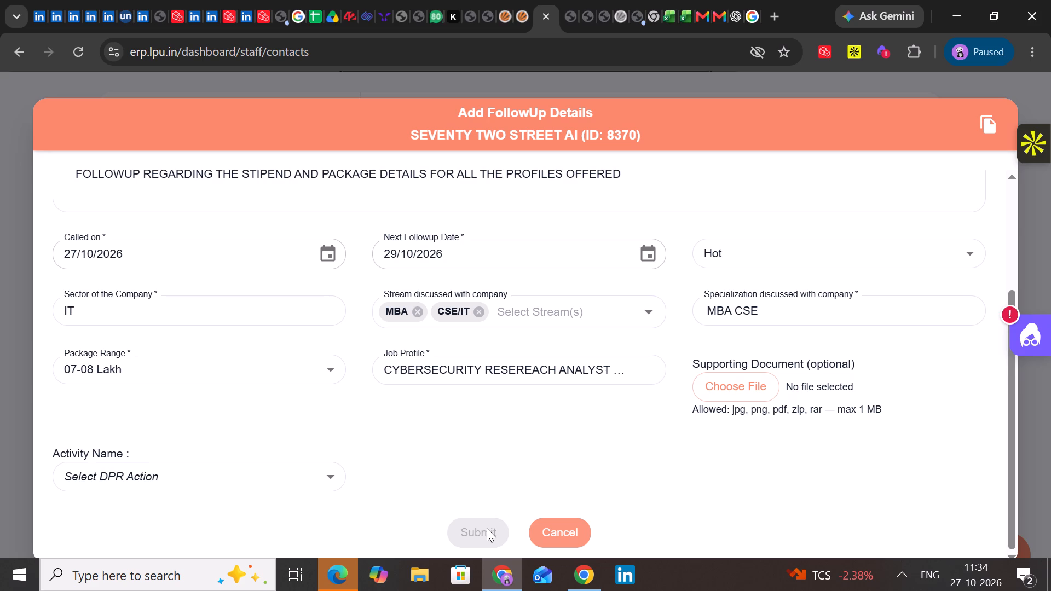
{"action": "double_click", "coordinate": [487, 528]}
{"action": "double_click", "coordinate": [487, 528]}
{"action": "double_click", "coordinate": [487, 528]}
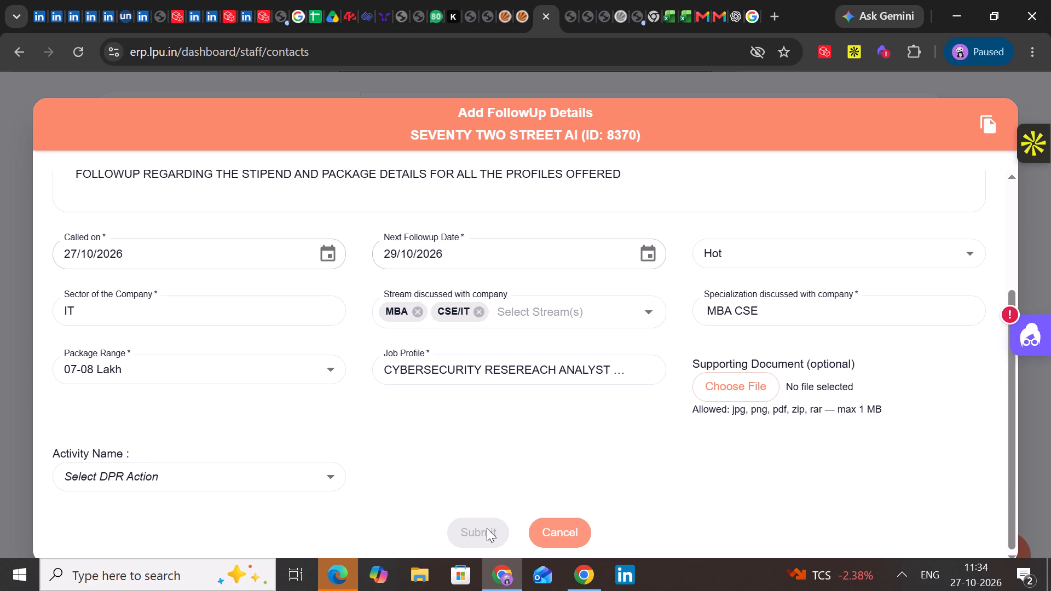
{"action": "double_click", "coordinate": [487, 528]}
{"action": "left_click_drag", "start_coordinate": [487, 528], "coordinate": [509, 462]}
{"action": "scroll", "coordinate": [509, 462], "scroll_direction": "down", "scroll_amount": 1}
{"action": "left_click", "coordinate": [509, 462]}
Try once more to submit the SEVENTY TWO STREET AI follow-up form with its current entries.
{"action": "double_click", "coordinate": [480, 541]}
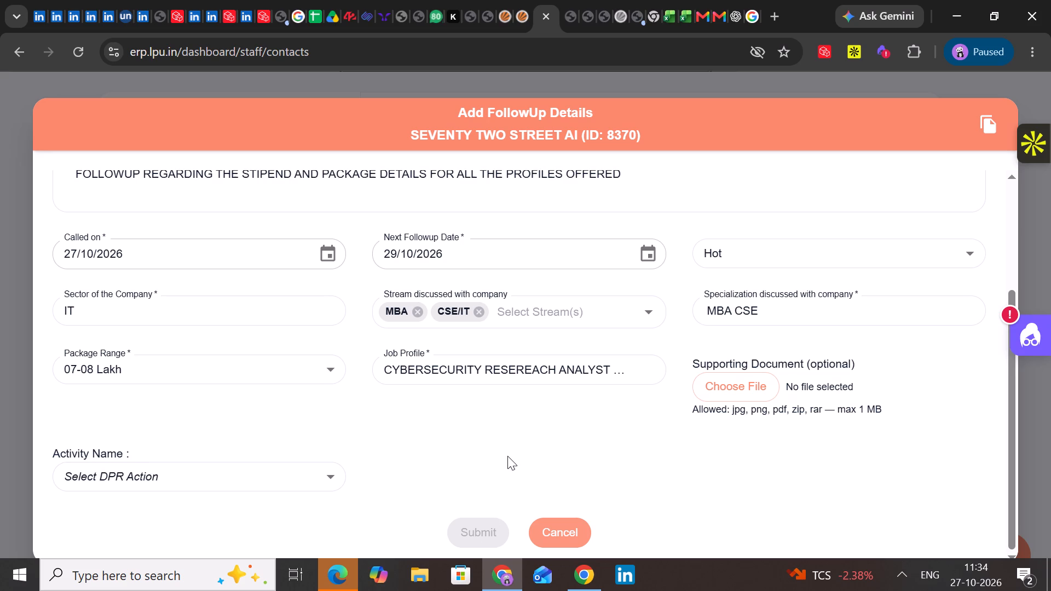
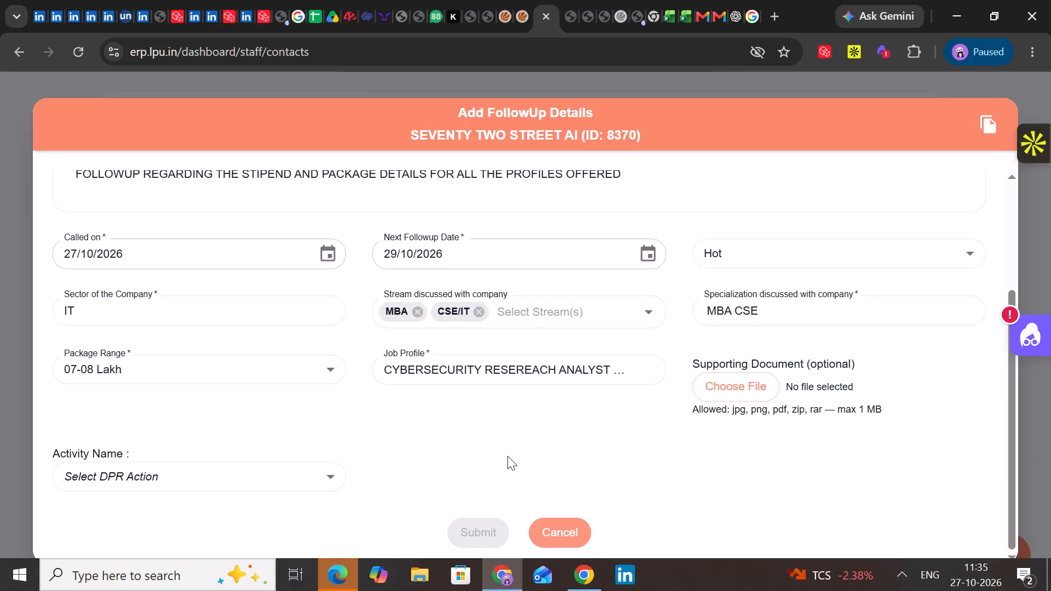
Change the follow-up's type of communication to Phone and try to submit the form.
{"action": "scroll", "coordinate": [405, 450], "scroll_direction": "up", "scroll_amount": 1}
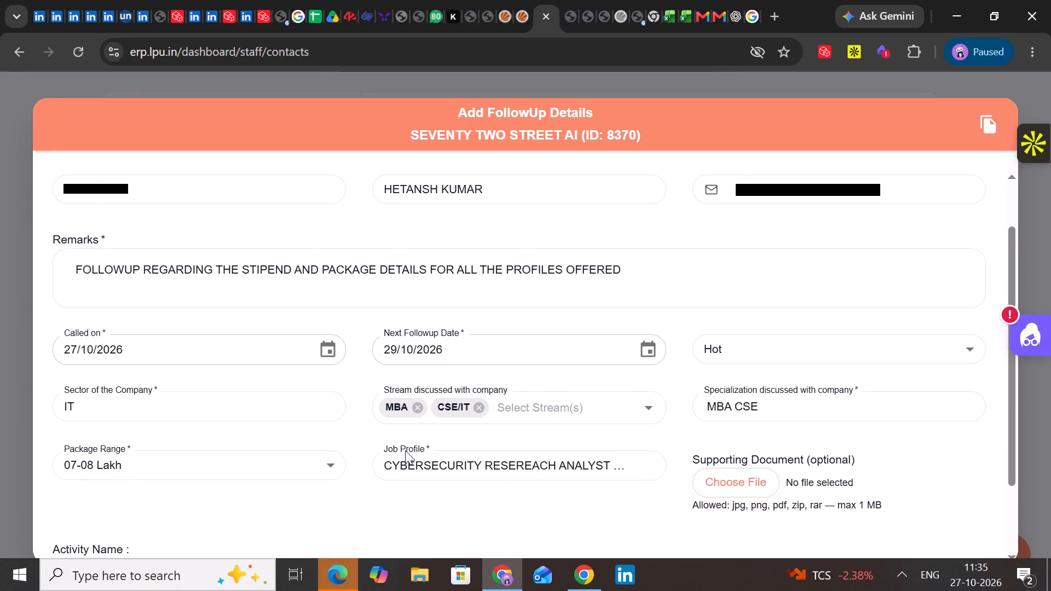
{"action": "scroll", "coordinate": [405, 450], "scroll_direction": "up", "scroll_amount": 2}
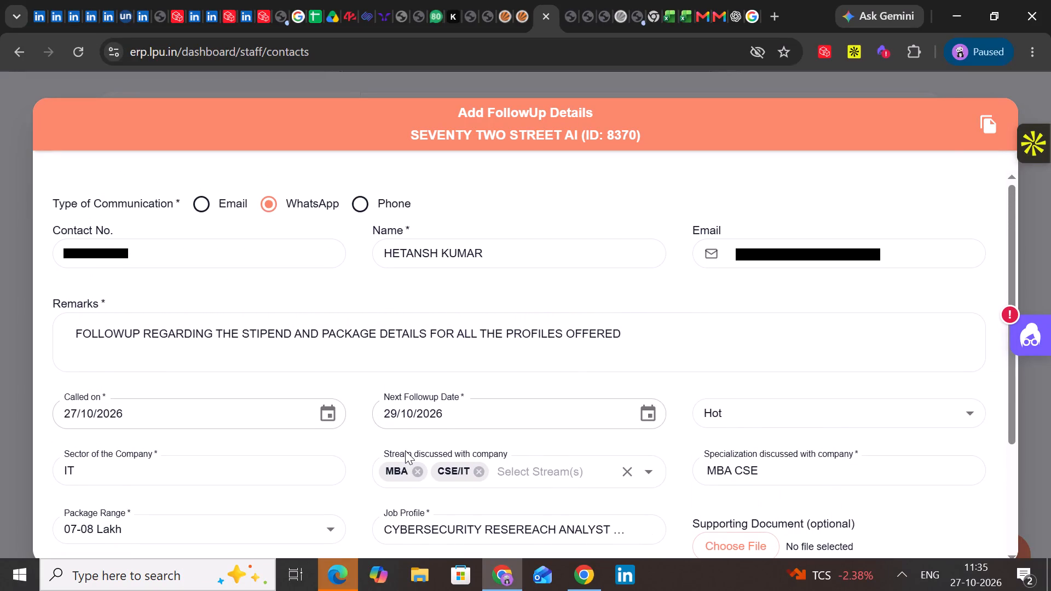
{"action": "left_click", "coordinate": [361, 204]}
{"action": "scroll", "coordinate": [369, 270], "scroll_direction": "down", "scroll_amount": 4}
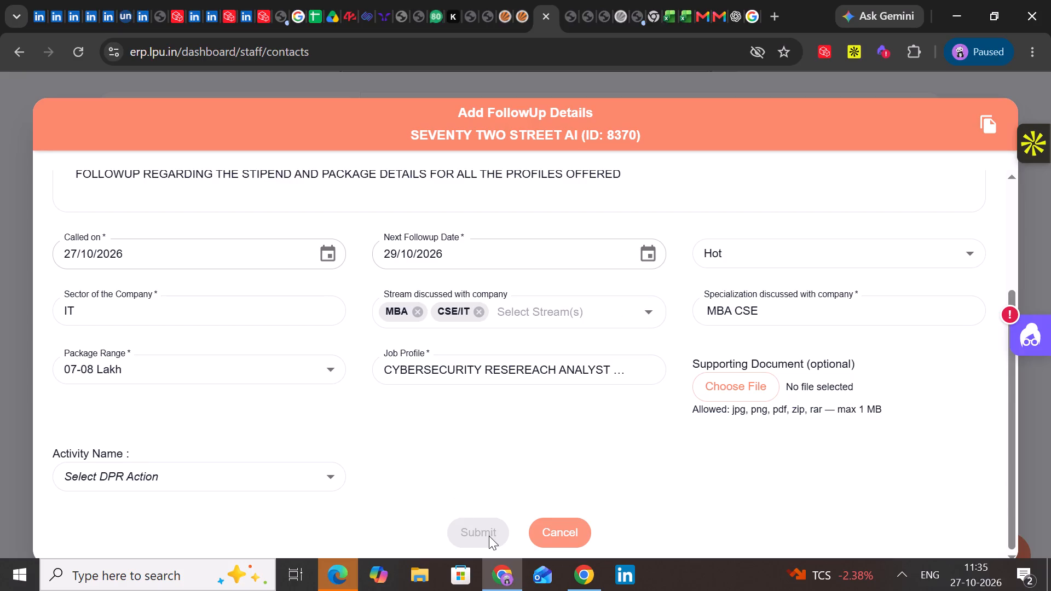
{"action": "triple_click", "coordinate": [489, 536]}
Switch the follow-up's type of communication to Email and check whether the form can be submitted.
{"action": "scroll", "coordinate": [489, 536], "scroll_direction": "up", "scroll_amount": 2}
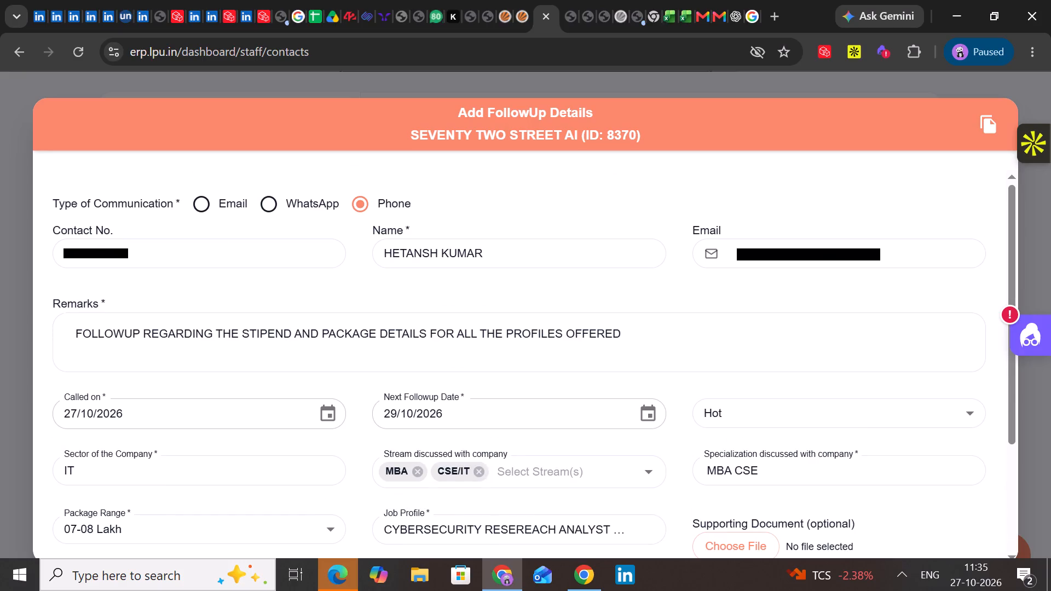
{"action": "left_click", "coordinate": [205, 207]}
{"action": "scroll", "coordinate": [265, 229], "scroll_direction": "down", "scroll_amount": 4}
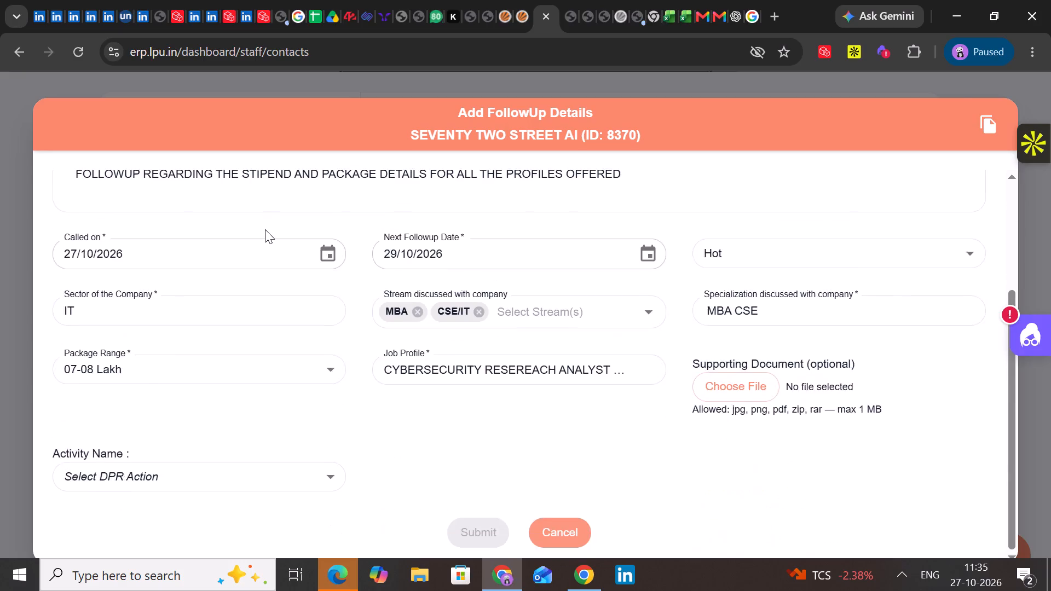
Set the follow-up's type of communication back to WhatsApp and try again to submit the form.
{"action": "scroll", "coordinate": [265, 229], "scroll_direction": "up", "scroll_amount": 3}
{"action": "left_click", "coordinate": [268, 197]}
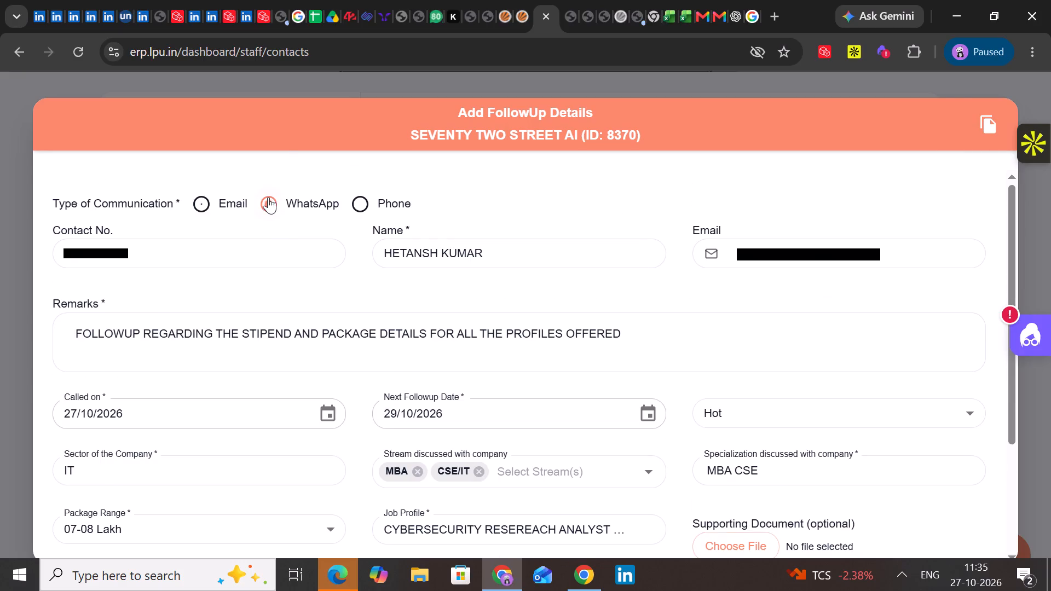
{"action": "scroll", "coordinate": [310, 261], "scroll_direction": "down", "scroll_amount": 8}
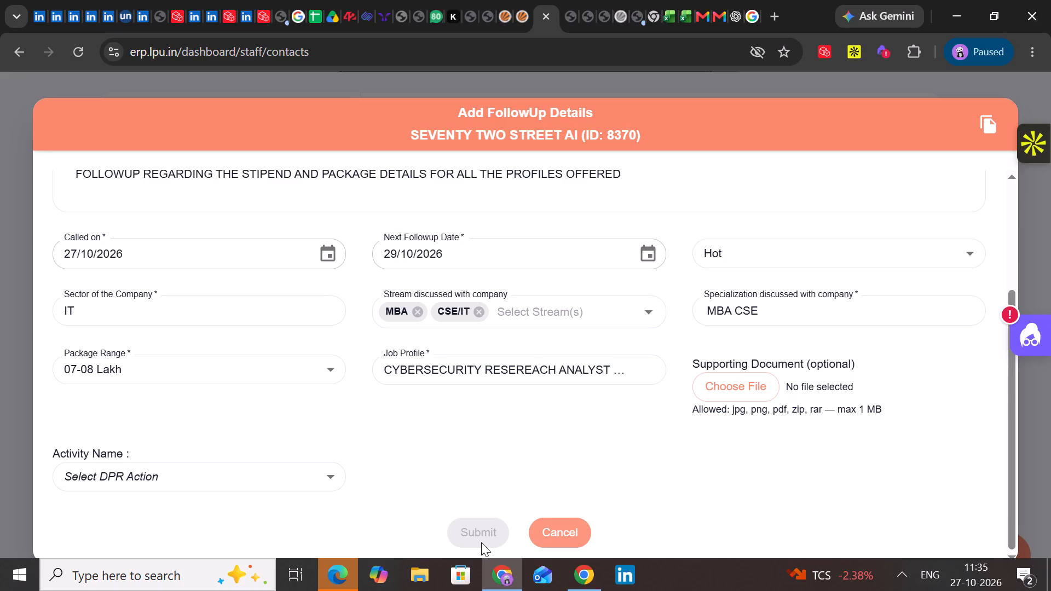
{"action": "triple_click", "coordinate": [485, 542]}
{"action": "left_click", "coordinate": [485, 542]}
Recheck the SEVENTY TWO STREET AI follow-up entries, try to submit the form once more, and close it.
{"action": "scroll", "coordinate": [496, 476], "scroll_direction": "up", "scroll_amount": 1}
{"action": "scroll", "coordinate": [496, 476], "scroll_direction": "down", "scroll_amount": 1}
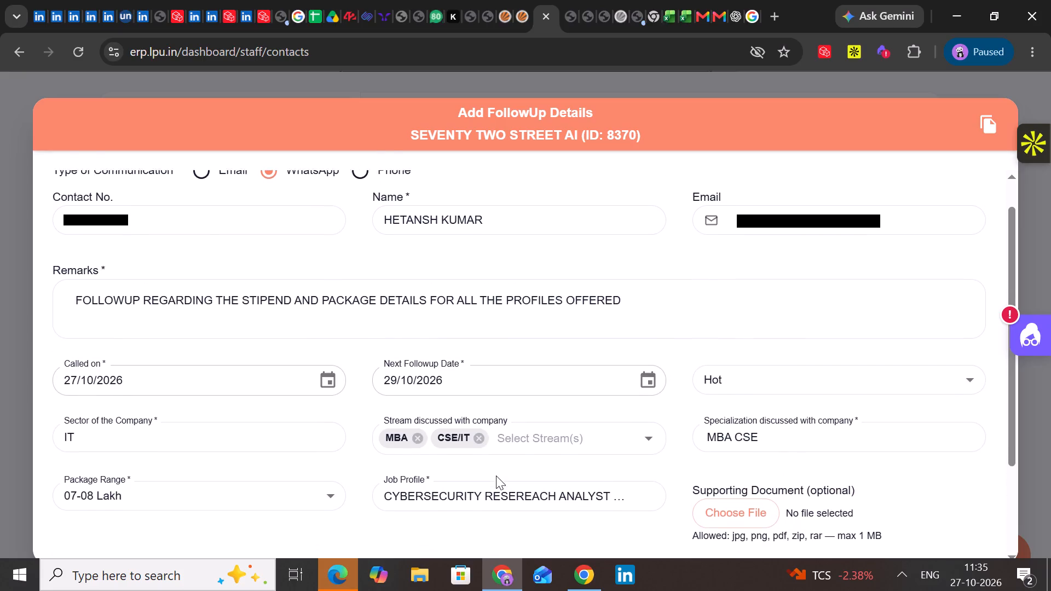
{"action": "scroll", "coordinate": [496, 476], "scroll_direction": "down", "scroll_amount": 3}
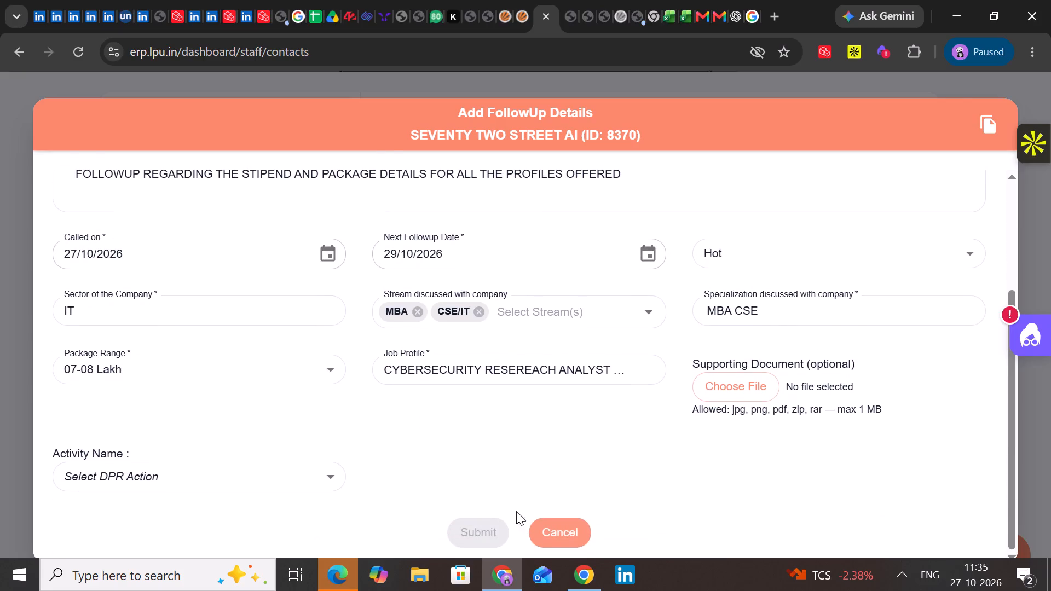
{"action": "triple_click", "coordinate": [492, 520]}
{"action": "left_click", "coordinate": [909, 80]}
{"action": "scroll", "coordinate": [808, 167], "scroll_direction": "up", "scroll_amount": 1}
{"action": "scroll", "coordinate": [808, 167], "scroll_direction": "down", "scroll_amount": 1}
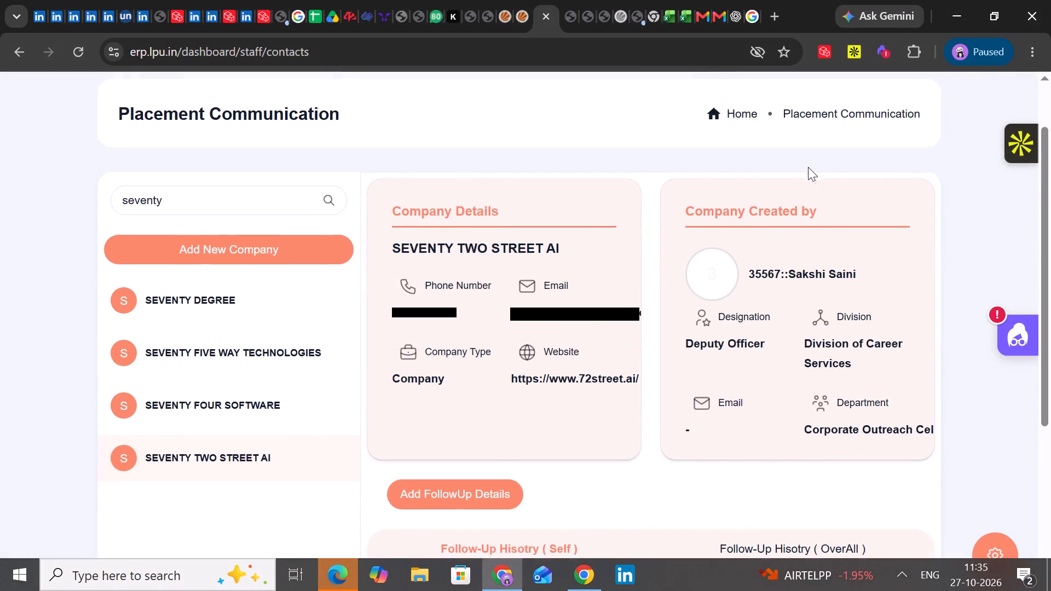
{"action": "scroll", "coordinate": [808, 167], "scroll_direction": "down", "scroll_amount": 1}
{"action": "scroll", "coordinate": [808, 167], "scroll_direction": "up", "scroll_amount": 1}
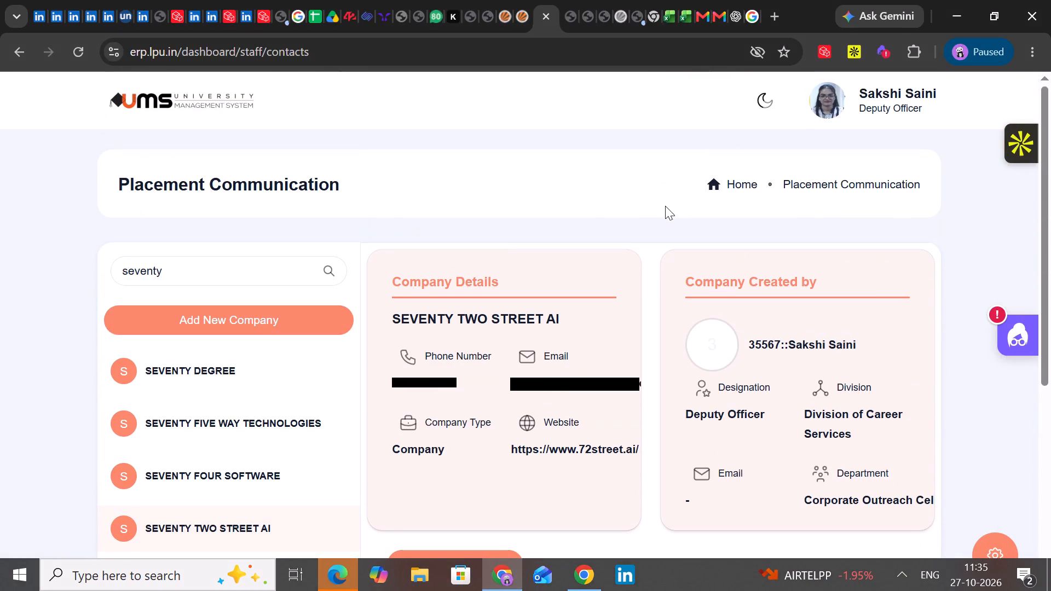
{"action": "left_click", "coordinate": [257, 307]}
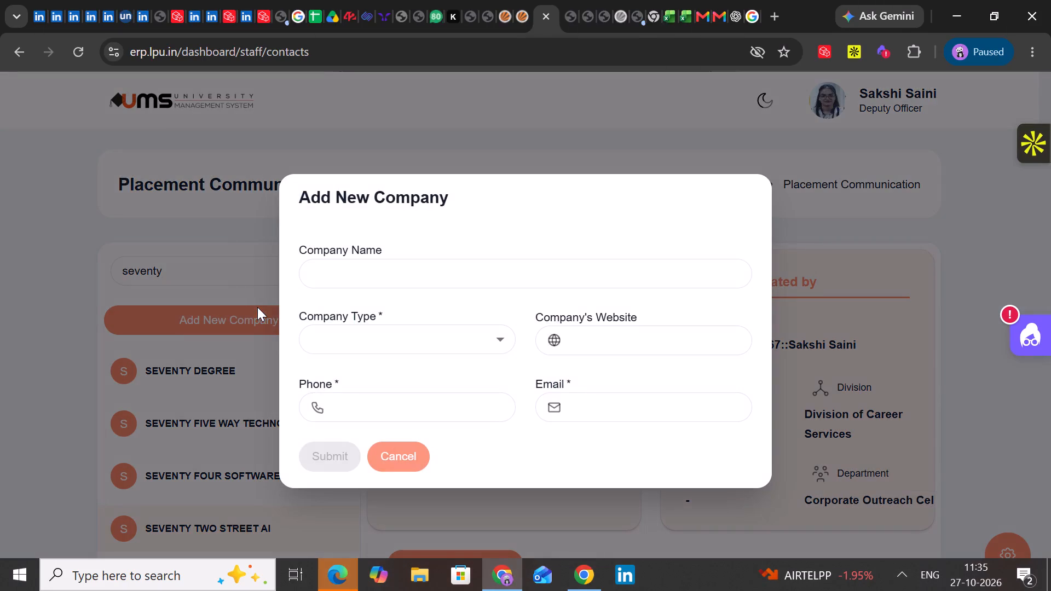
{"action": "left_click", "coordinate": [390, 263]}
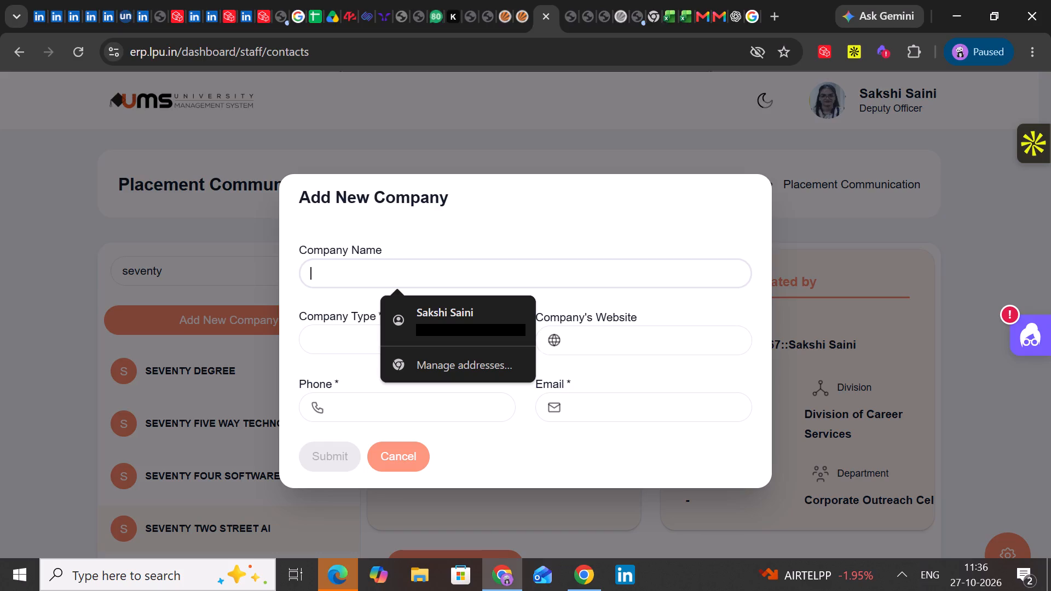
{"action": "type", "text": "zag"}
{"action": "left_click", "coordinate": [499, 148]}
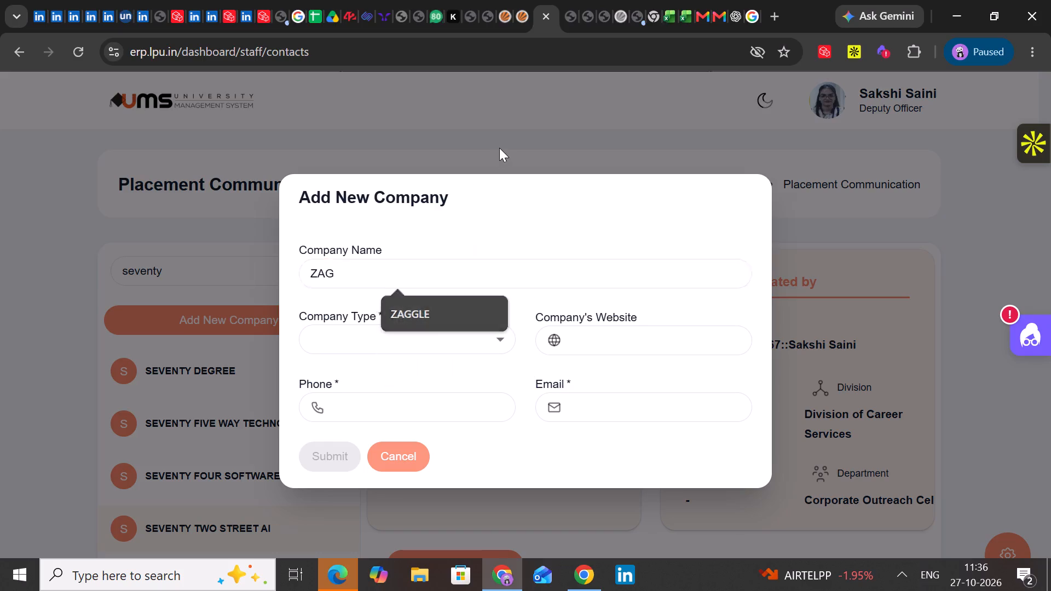
Replace the existing term in the company search and search for "zaggle".
{"action": "left_click", "coordinate": [264, 276]}
{"action": "key", "text": "BackSpace"}
{"action": "key", "text": "BackSpace"}
{"action": "key", "text": "BackSpace"}
{"action": "key", "text": "BackSpace"}
{"action": "key", "text": "BackSpace"}
{"action": "key", "text": "BackSpace"}
{"action": "key", "text": "BackSpace"}
{"action": "key", "text": "BackSpace"}
{"action": "key", "text": "BackSpace"}
{"action": "key", "text": "BackSpace"}
{"action": "key", "text": "BackSpace"}
{"action": "key", "text": "BackSpace"}
{"action": "key", "text": "BackSpace"}
{"action": "key", "text": "BackSpace"}
{"action": "key", "text": "BackSpace"}
{"action": "key", "text": "BackSpace"}
{"action": "key", "text": "BackSpace"}
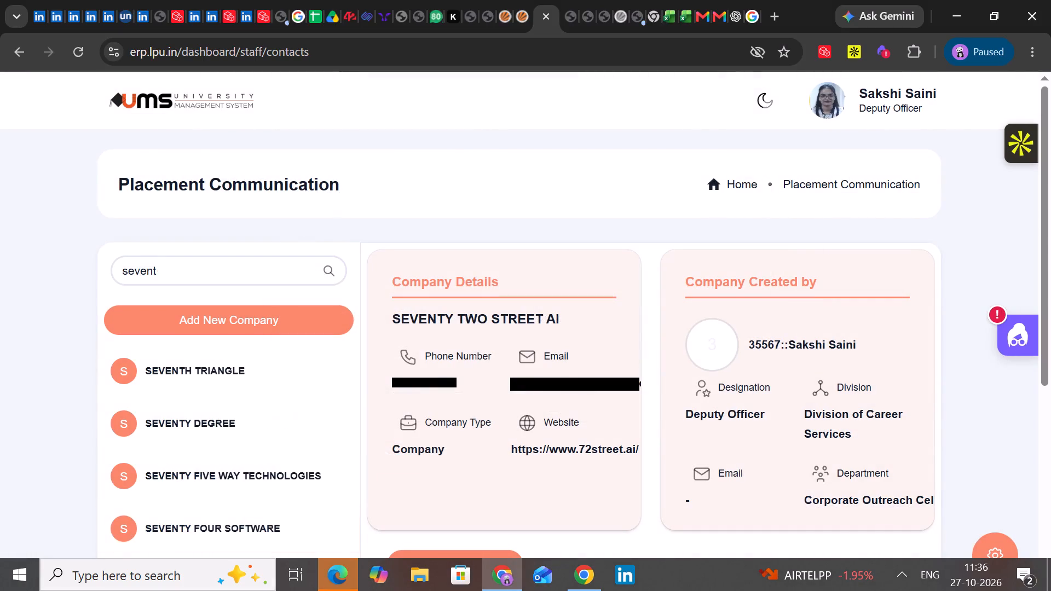
{"action": "key", "text": "BackSpace"}
{"action": "key", "text": "BackSpace"}
{"action": "key", "text": "BackSpace"}
{"action": "key", "text": "BackSpace"}
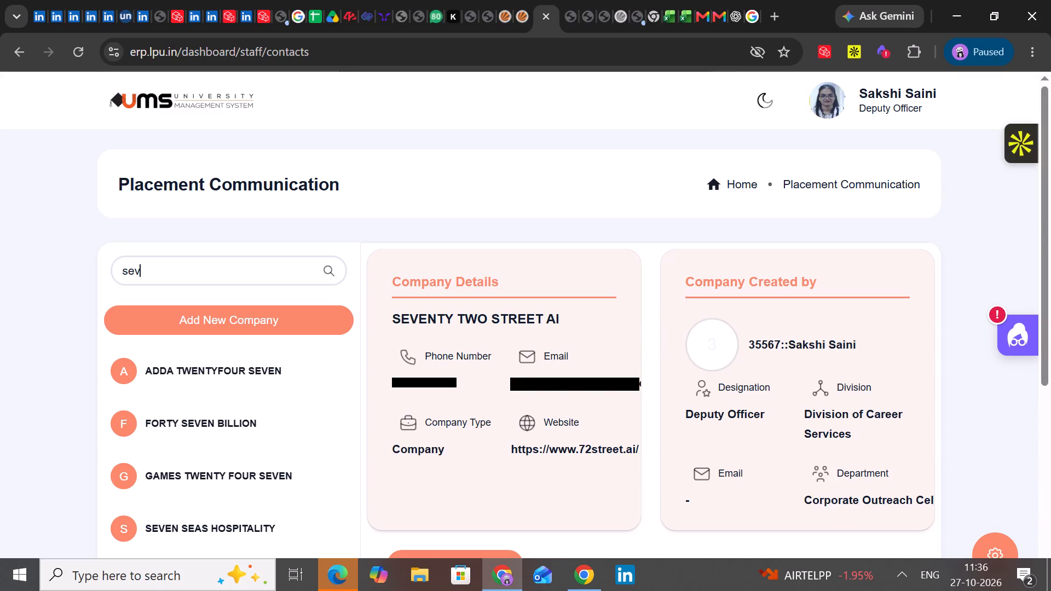
{"action": "key", "text": "BackSpace"}
{"action": "key", "text": "BackSpace"}
{"action": "key", "text": "BackSpace"}
{"action": "key", "text": "BackSpace"}
{"action": "type", "text": "zaggle"}
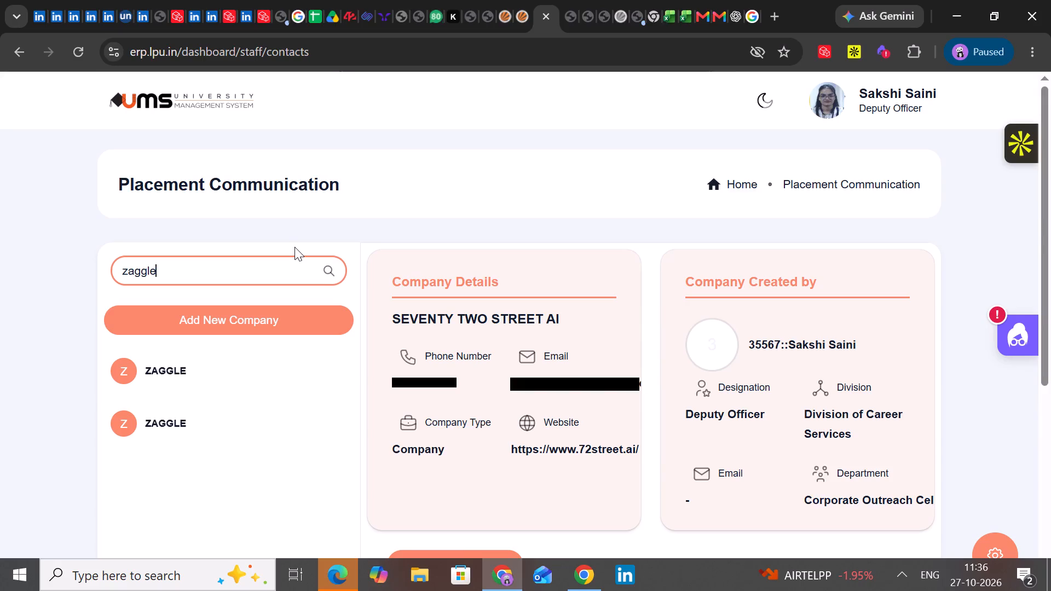
Open both ZAGGLE company records in turn and check the second one's own follow-up history.
{"action": "left_click", "coordinate": [211, 370]}
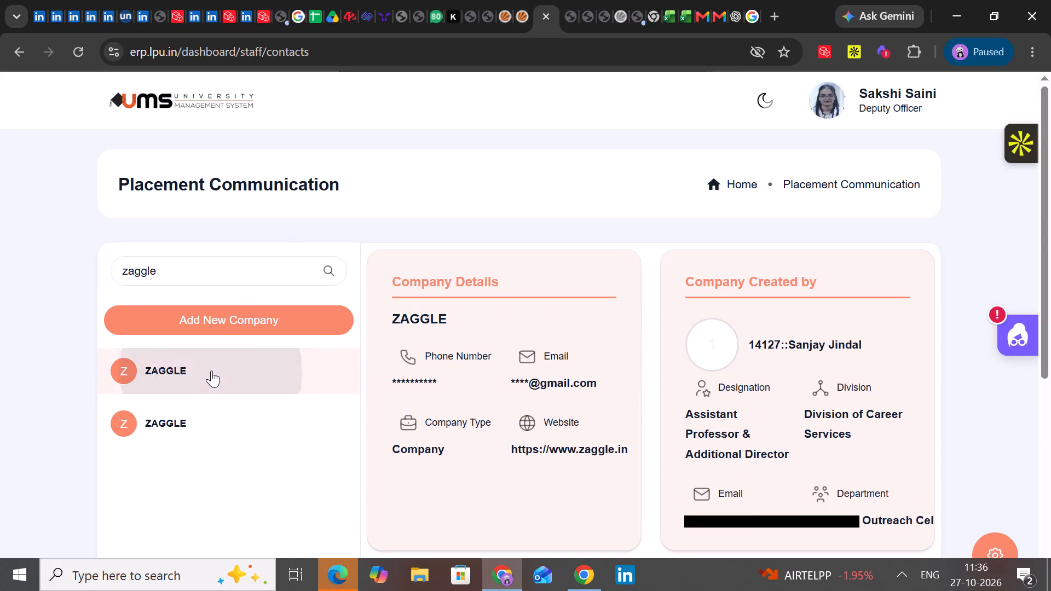
{"action": "double_click", "coordinate": [205, 401]}
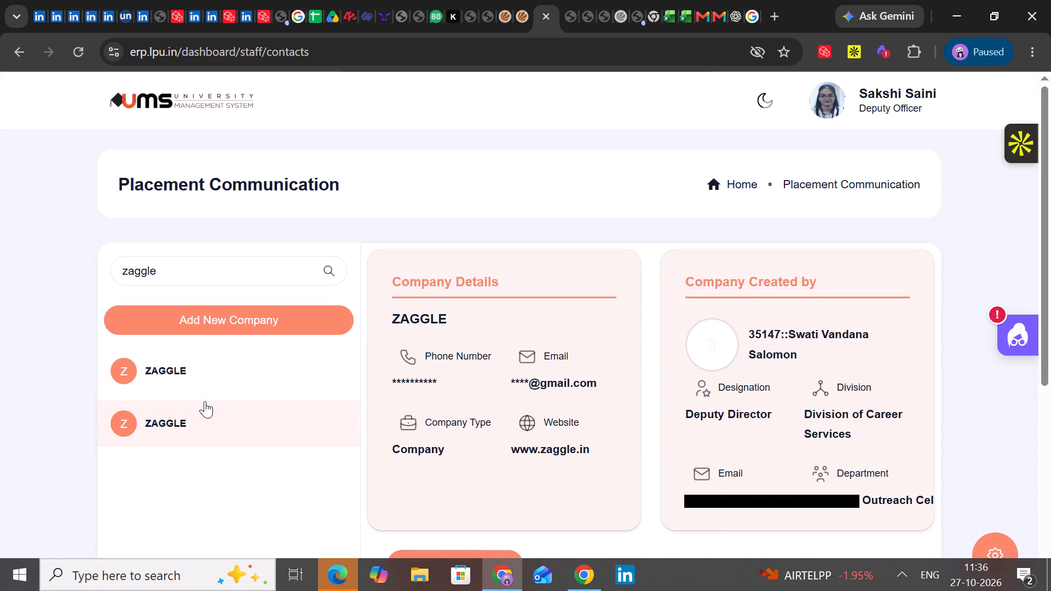
{"action": "scroll", "coordinate": [205, 401], "scroll_direction": "down", "scroll_amount": 2}
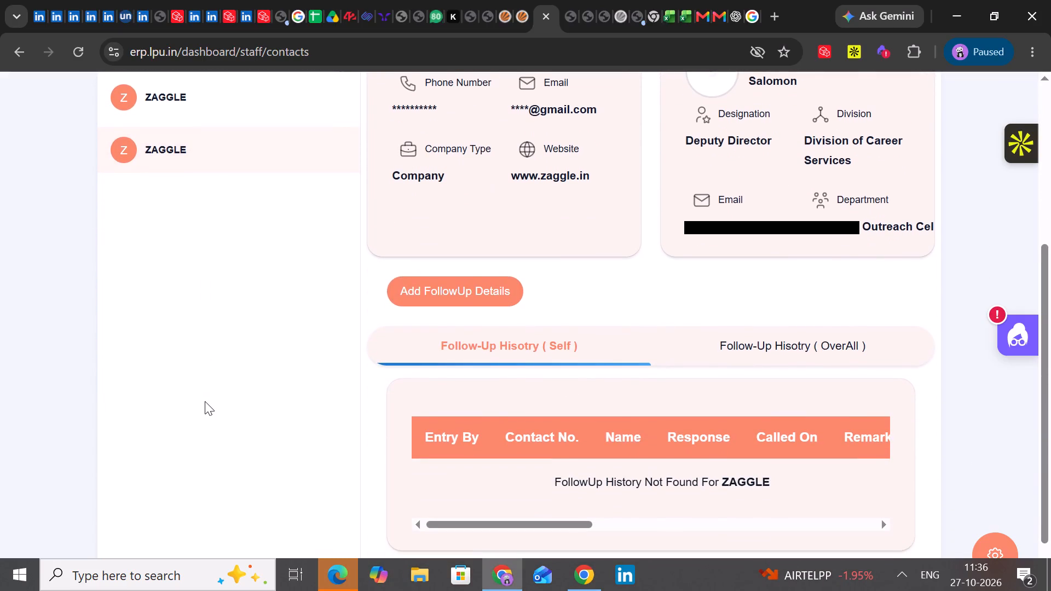
{"action": "scroll", "coordinate": [205, 401], "scroll_direction": "up", "scroll_amount": 1}
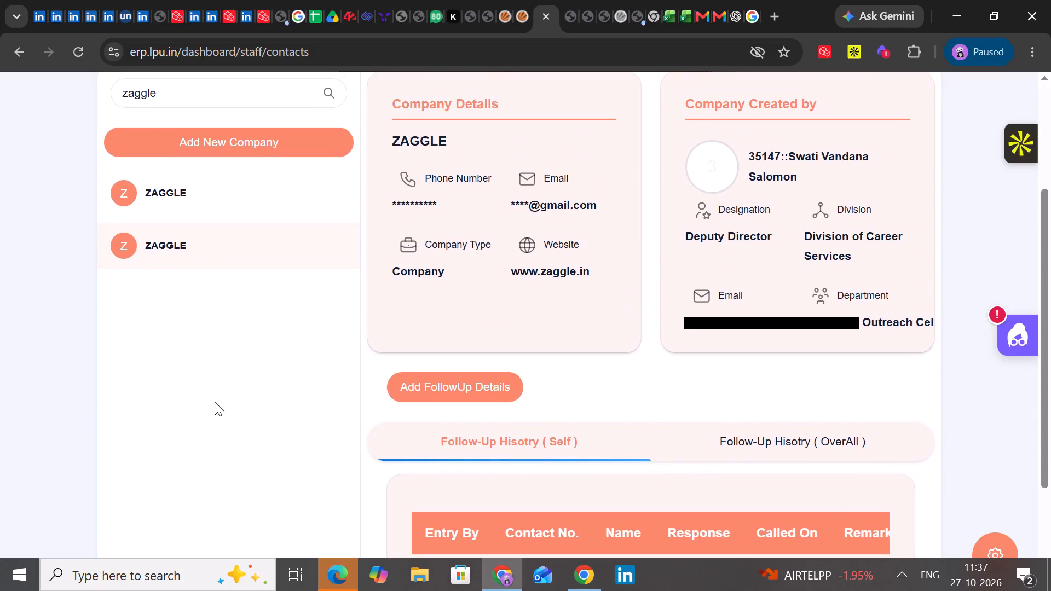
Open a new follow-up form for the second ZAGGLE company, review its prefilled entries down to the activity name, and close it.
{"action": "left_click", "coordinate": [414, 382]}
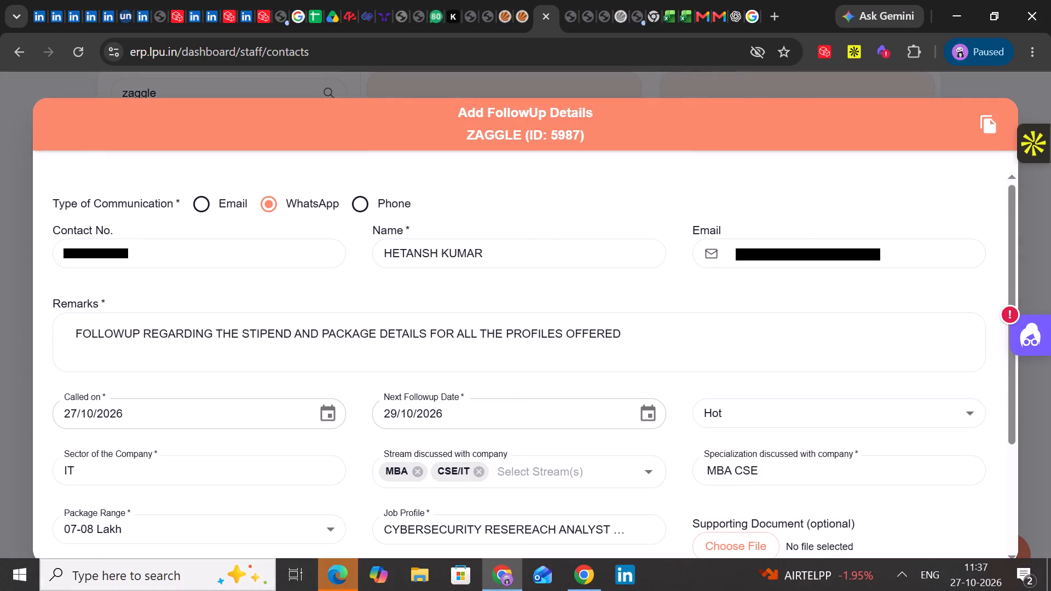
{"action": "scroll", "coordinate": [462, 330], "scroll_direction": "down", "scroll_amount": 1}
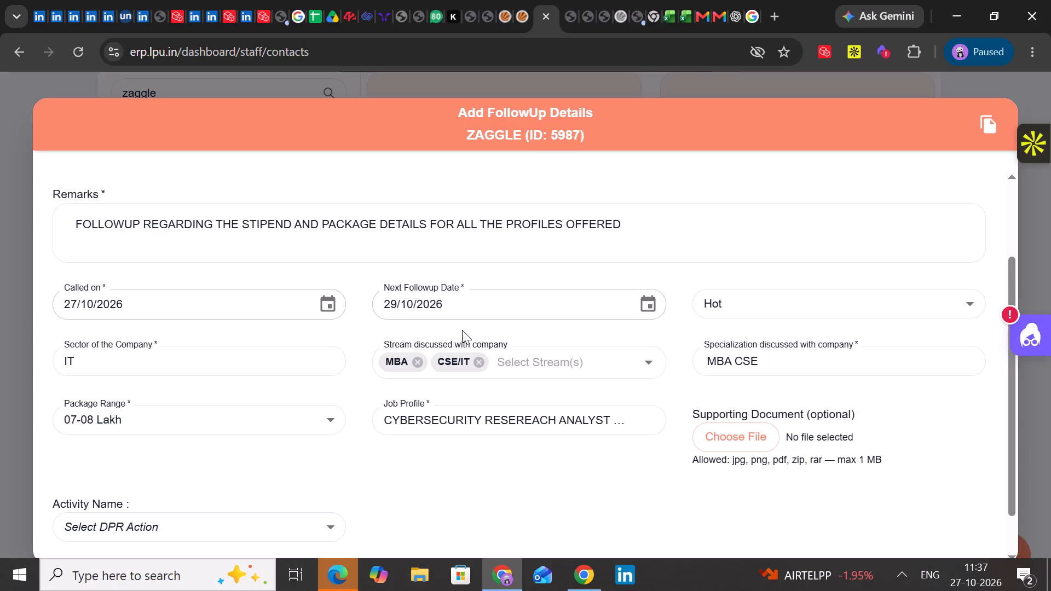
{"action": "scroll", "coordinate": [462, 330], "scroll_direction": "down", "scroll_amount": 1}
{"action": "scroll", "coordinate": [462, 330], "scroll_direction": "up", "scroll_amount": 1}
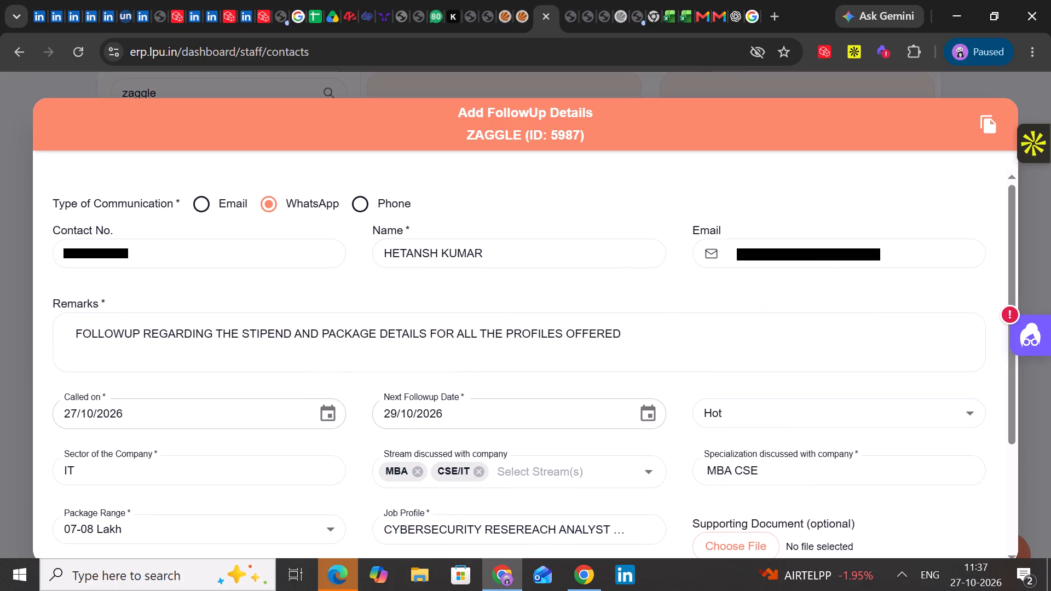
{"action": "scroll", "coordinate": [462, 330], "scroll_direction": "down", "scroll_amount": 1}
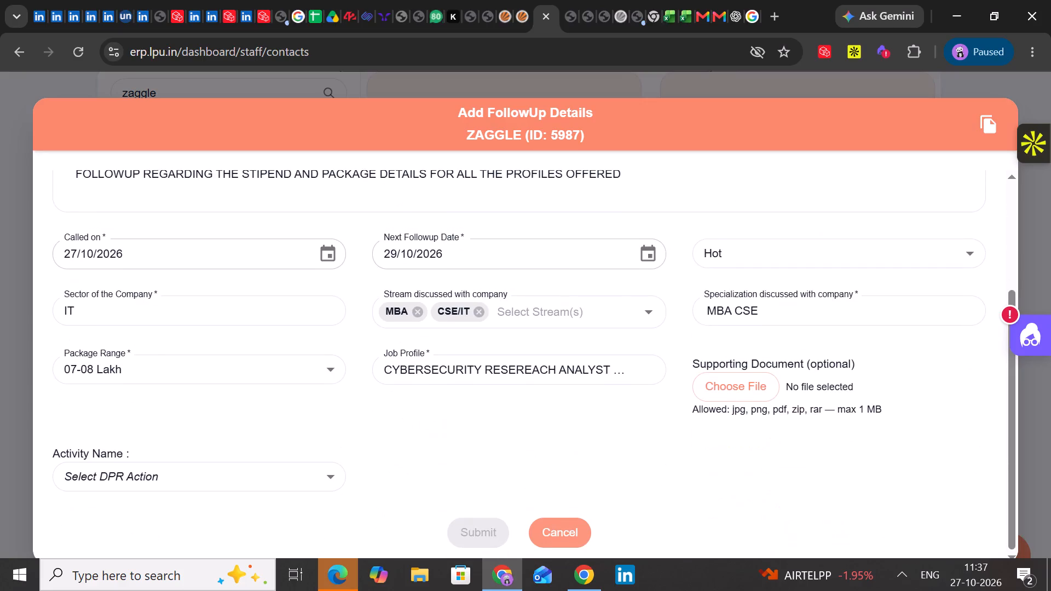
{"action": "scroll", "coordinate": [462, 330], "scroll_direction": "up", "scroll_amount": 1}
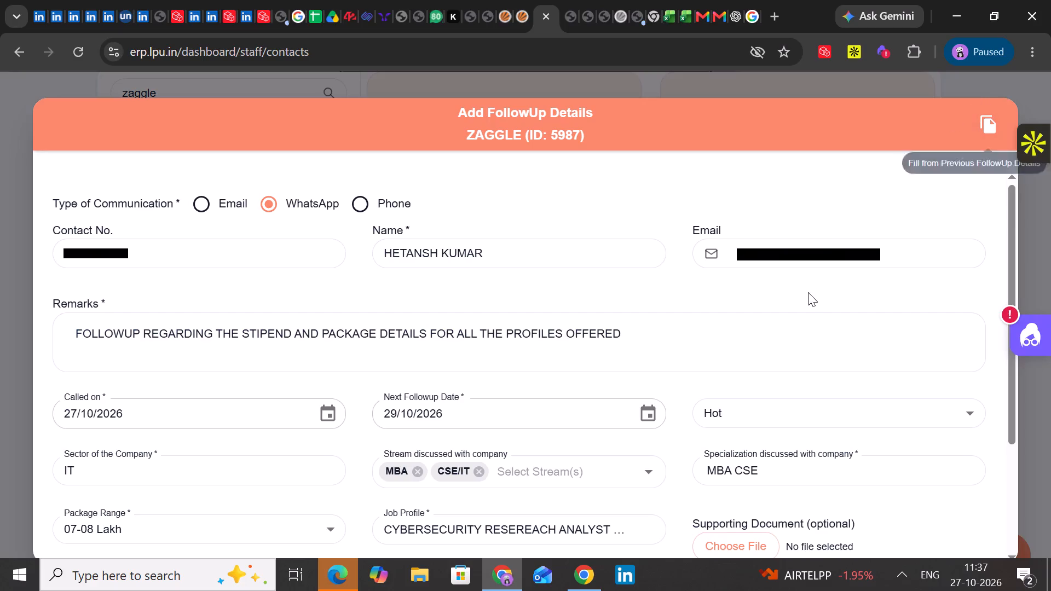
{"action": "left_click", "coordinate": [829, 86]}
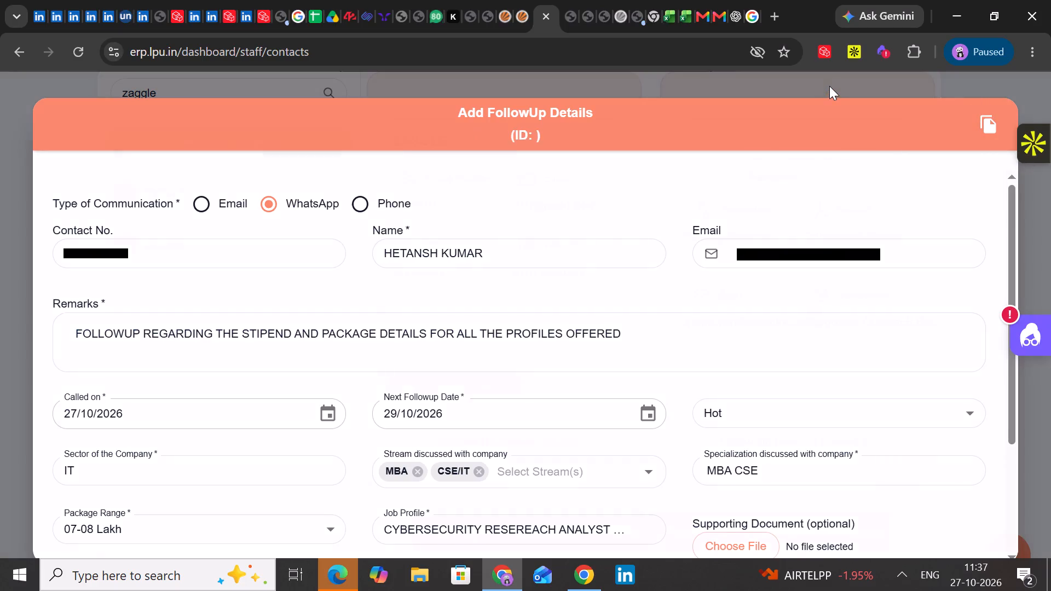
Reopen the ZAGGLE follow-up form, check its prefilled entries once more, and close it without submitting.
{"action": "scroll", "coordinate": [630, 349], "scroll_direction": "down", "scroll_amount": 1}
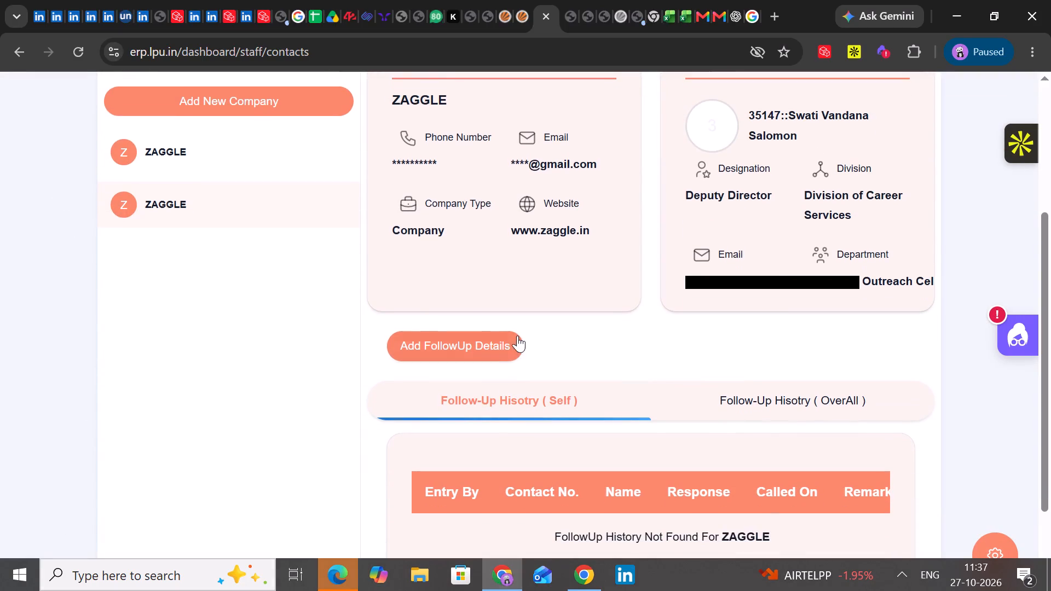
{"action": "left_click", "coordinate": [506, 342]}
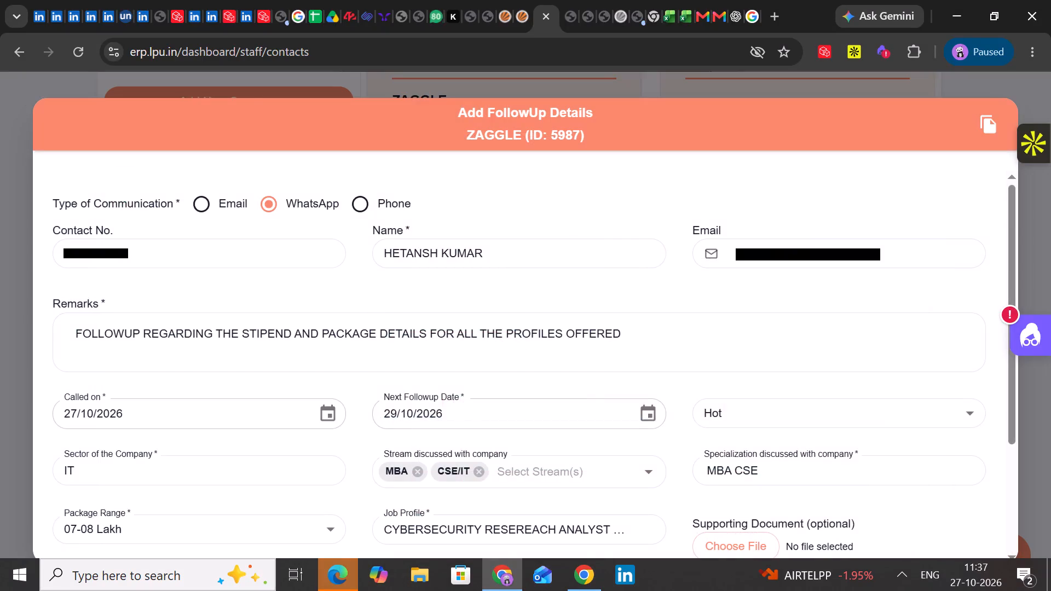
{"action": "scroll", "coordinate": [569, 317], "scroll_direction": "down", "scroll_amount": 3}
{"action": "scroll", "coordinate": [569, 317], "scroll_direction": "up", "scroll_amount": 4}
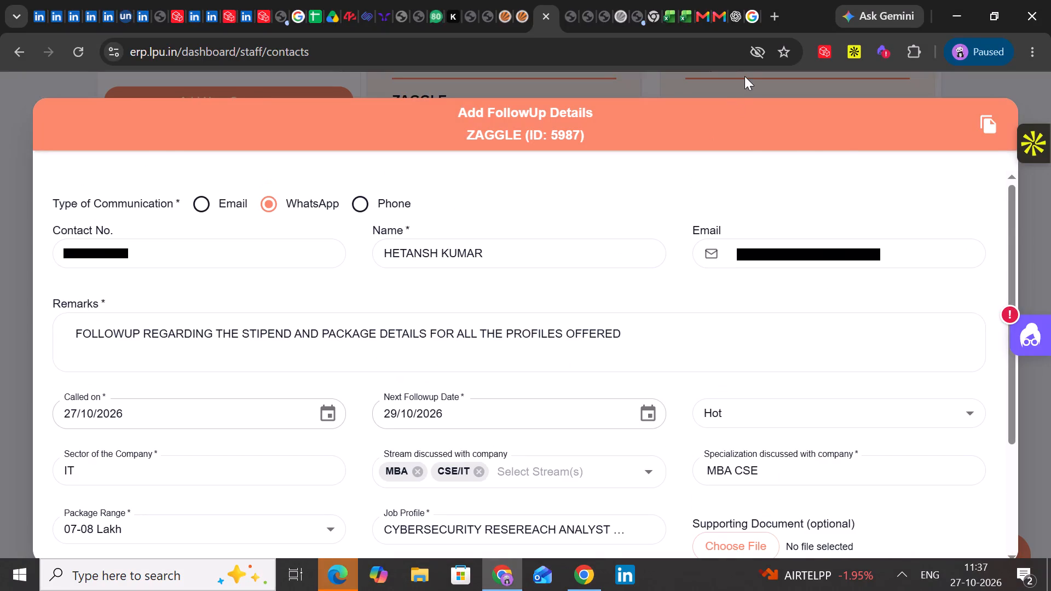
{"action": "left_click", "coordinate": [744, 76]}
{"action": "scroll", "coordinate": [443, 341], "scroll_direction": "up", "scroll_amount": 1}
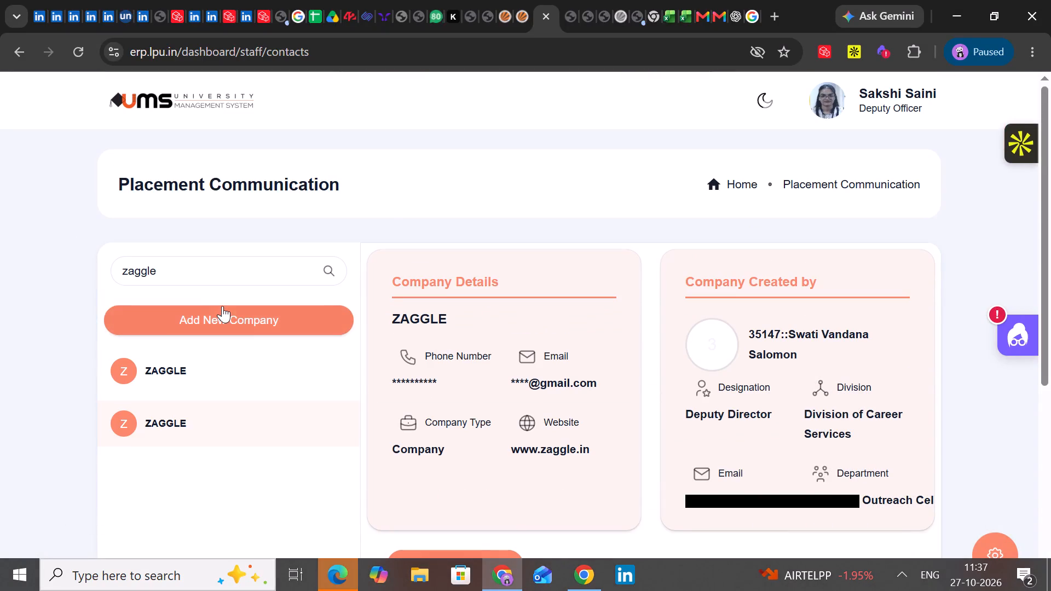
Clear the term "zaggle" from the company search.
{"action": "left_click", "coordinate": [260, 277]}
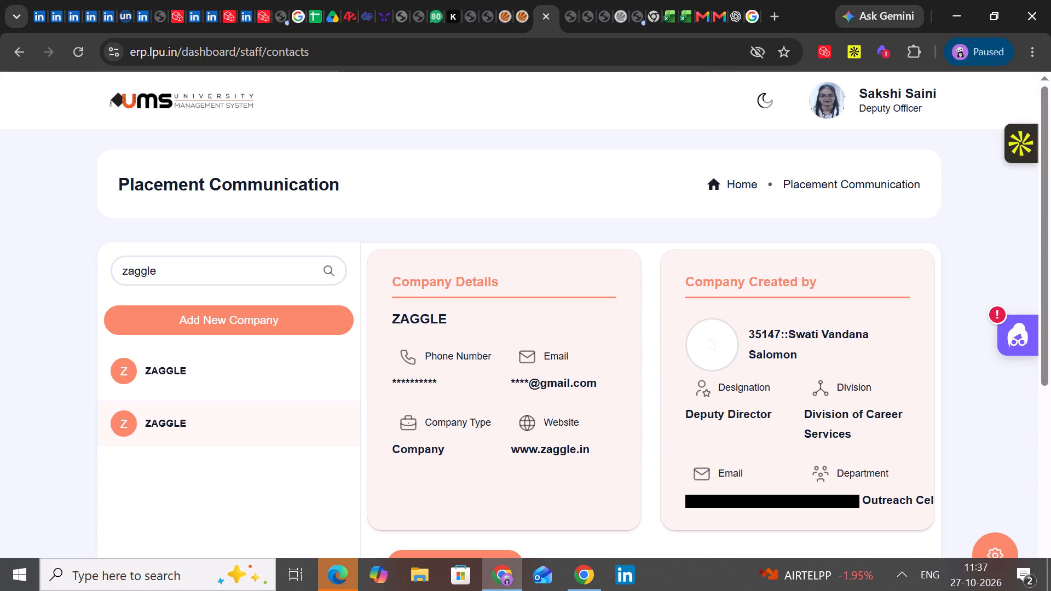
{"action": "key", "text": "BackSpace"}
{"action": "key", "text": "BackSpace"}
{"action": "key", "text": "BackSpace"}
{"action": "key", "text": "BackSpace"}
{"action": "key", "text": "BackSpace"}
{"action": "key", "text": "BackSpace"}
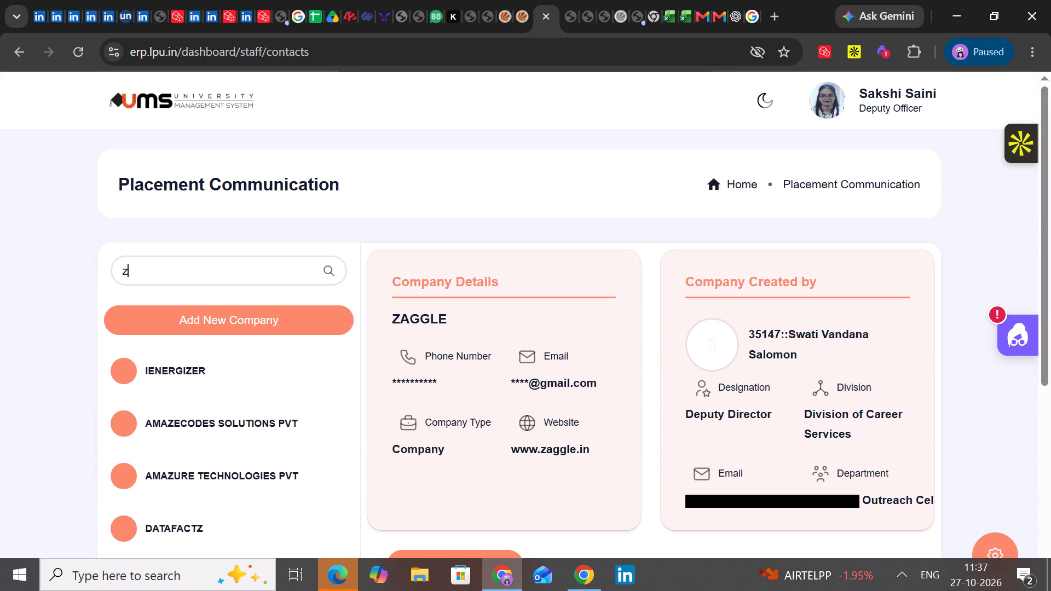
{"action": "key", "text": "BackSpace"}
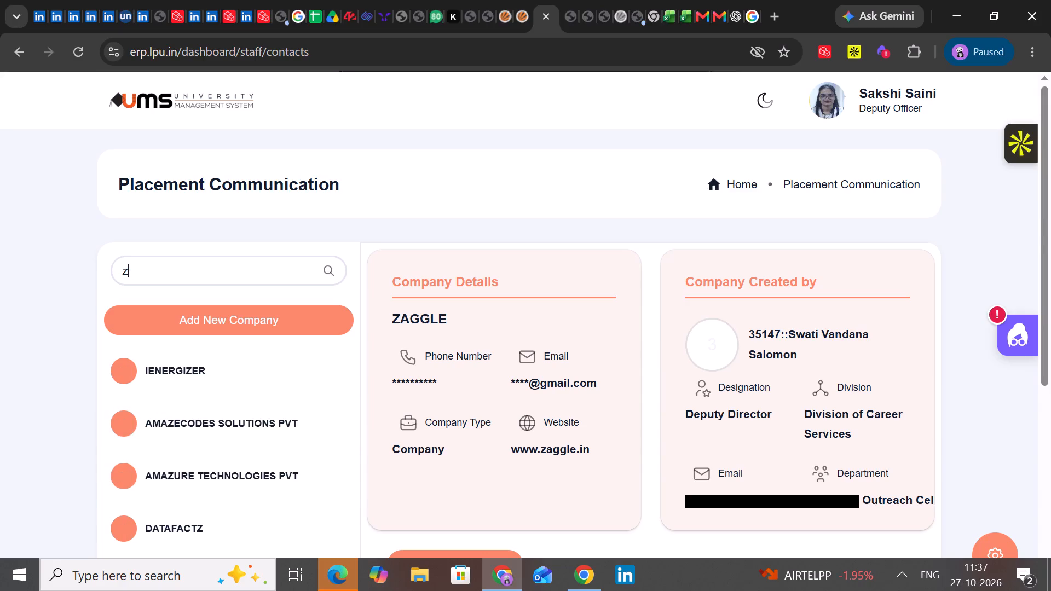
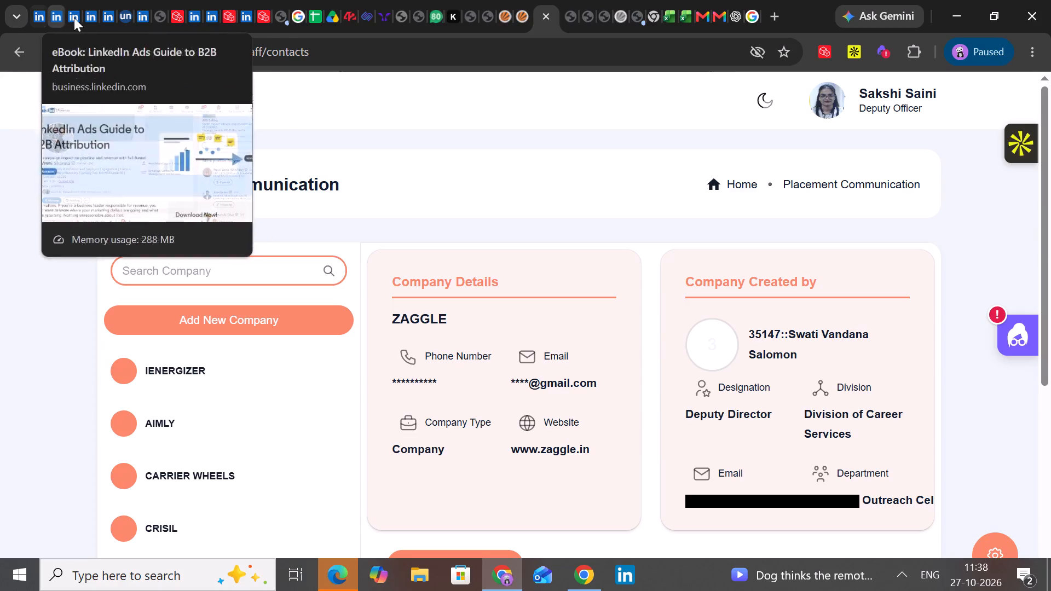
Check the Zaggle and Mivada recruiters' LinkedIn profiles, search the company records for "mivada", and open MIVADA TECHNOLOGIES PVT LTD.
{"action": "left_click", "coordinate": [104, 13]}
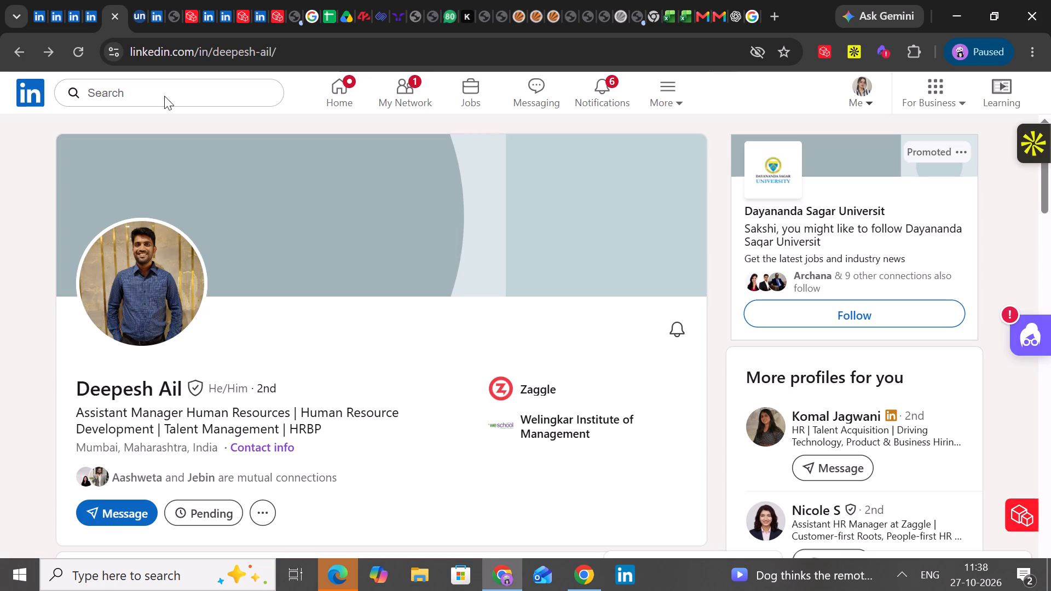
{"action": "left_click", "coordinate": [71, 10]}
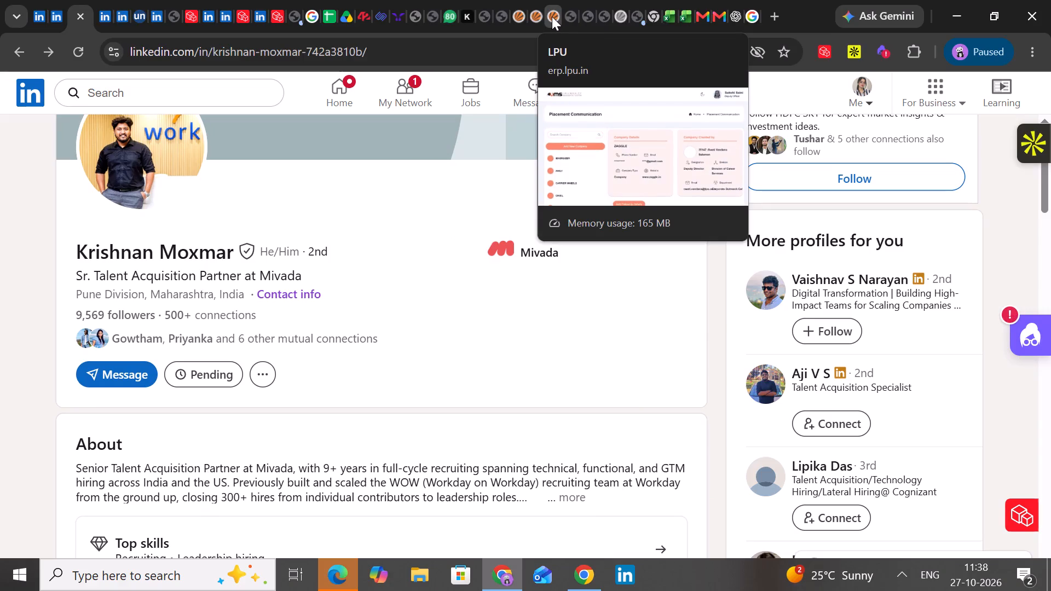
{"action": "left_click", "coordinate": [552, 16]}
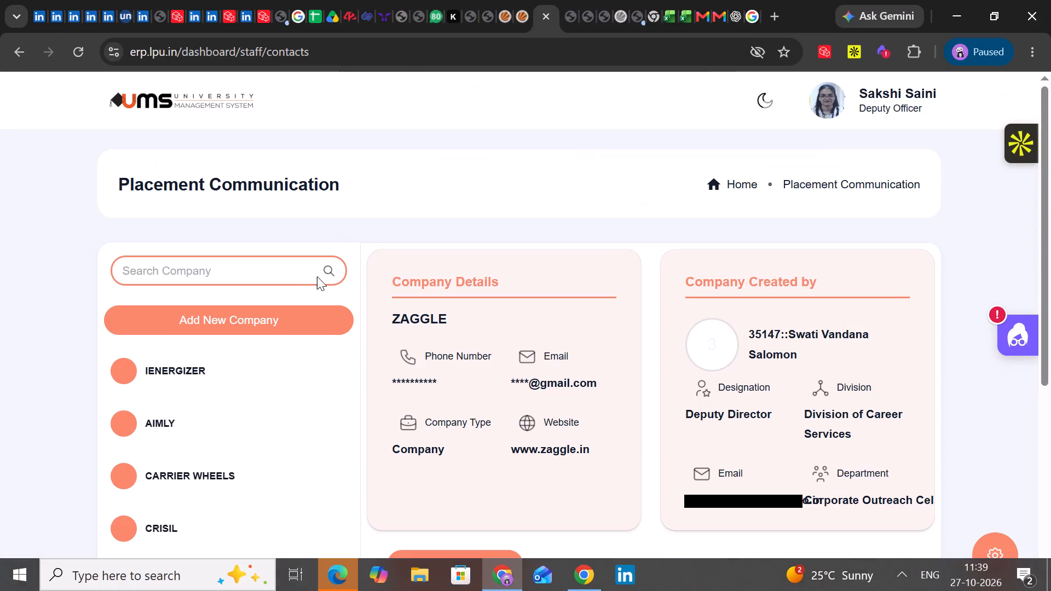
{"action": "type", "text": "mivada"}
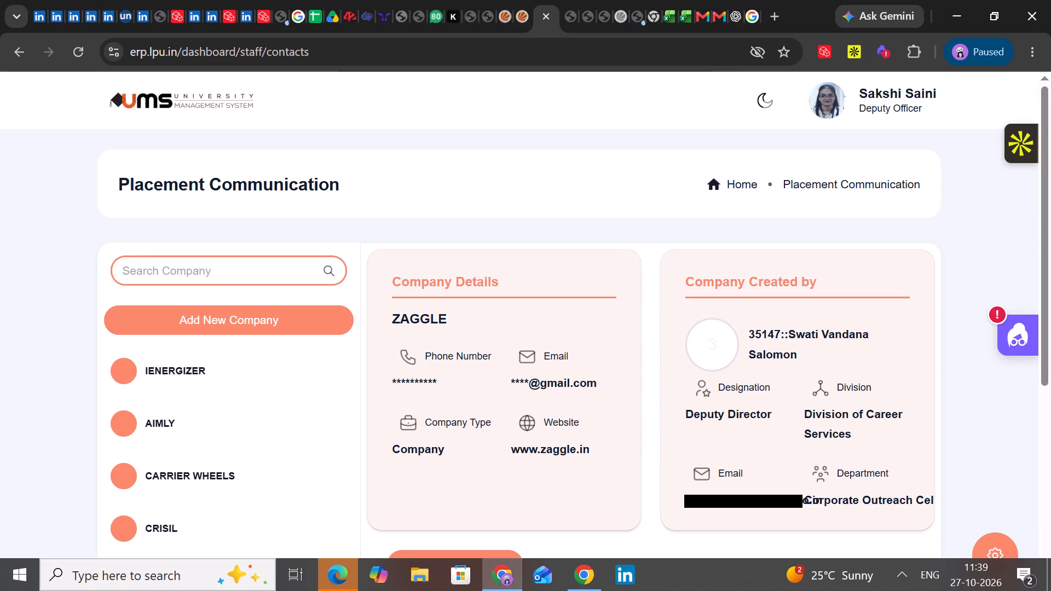
{"action": "double_click", "coordinate": [264, 277]}
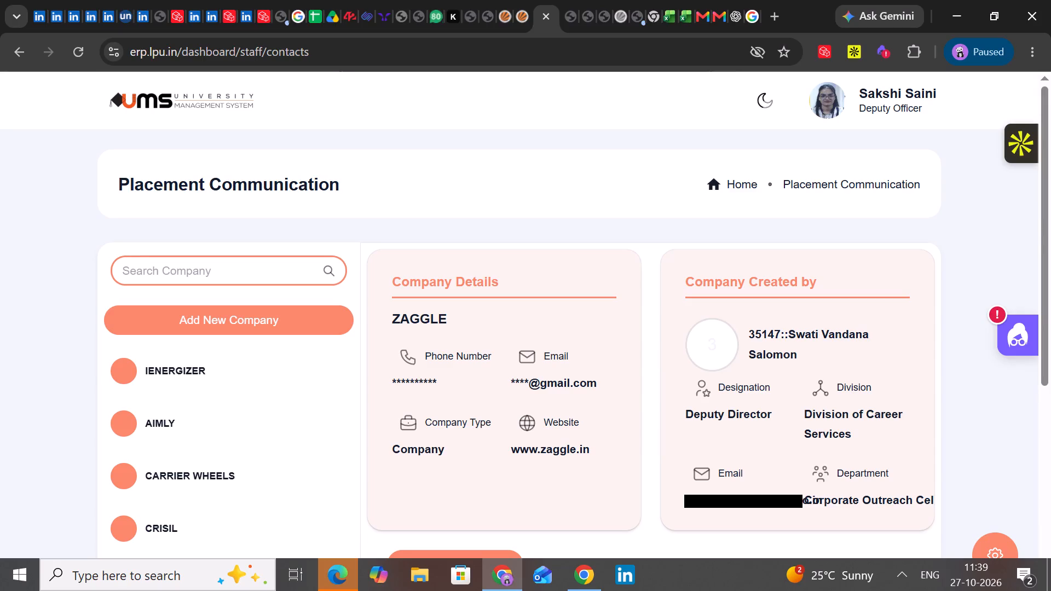
{"action": "double_click", "coordinate": [270, 263]}
{"action": "left_click", "coordinate": [270, 263]}
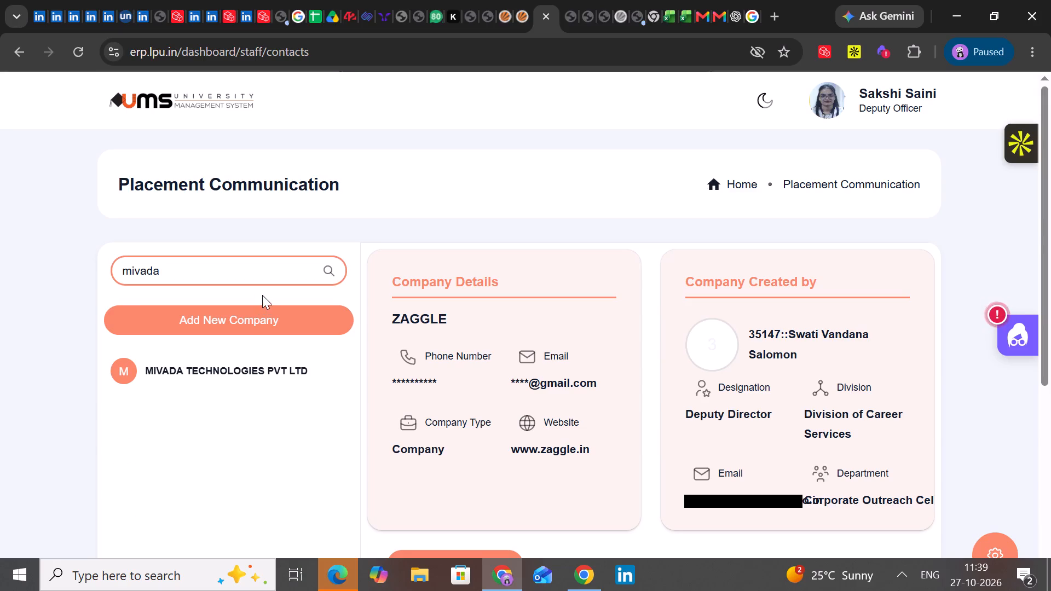
{"action": "left_click", "coordinate": [241, 360]}
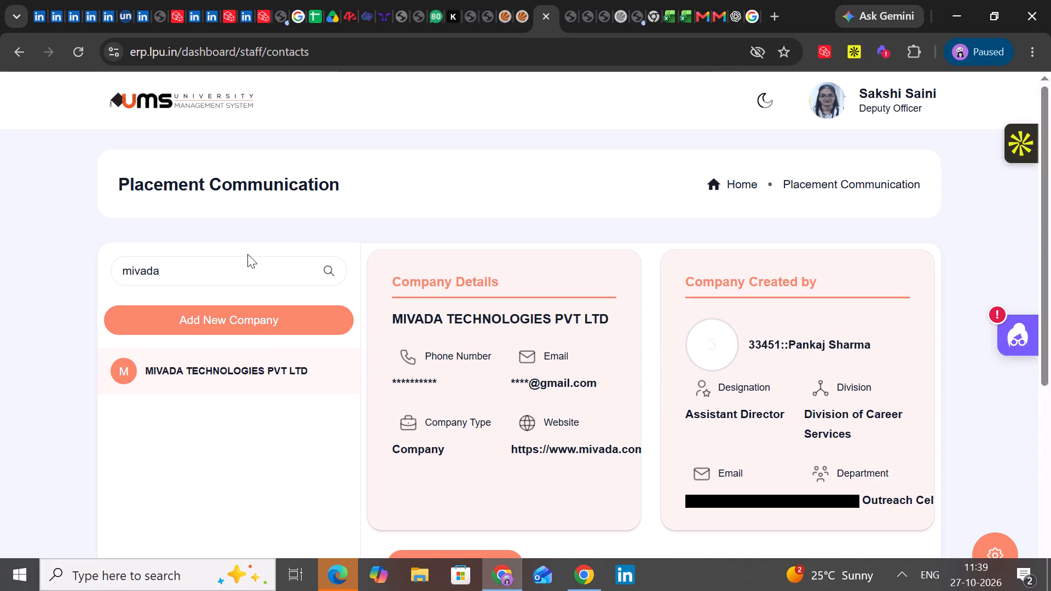
Start a new company entry, replace the leftover name with MIVADA, and set the company type to Company.
{"action": "left_click", "coordinate": [292, 311]}
{"action": "left_click", "coordinate": [405, 275]}
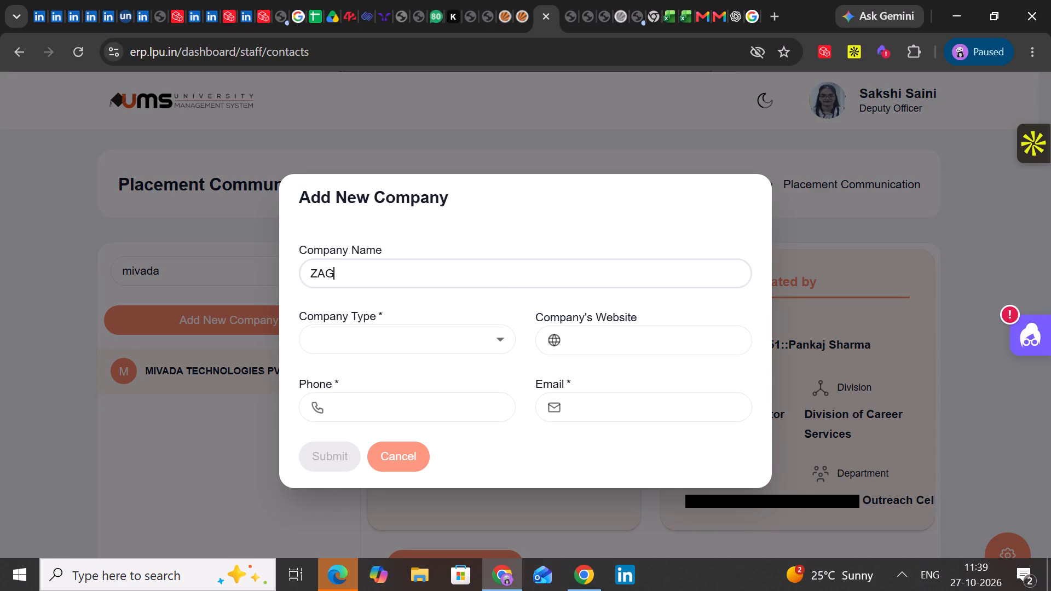
{"action": "key", "text": "BackSpace"}
{"action": "key", "text": "BackSpace"}
{"action": "key", "text": "BackSpace"}
{"action": "key", "text": "BackSpace"}
{"action": "type", "text": "mivada"}
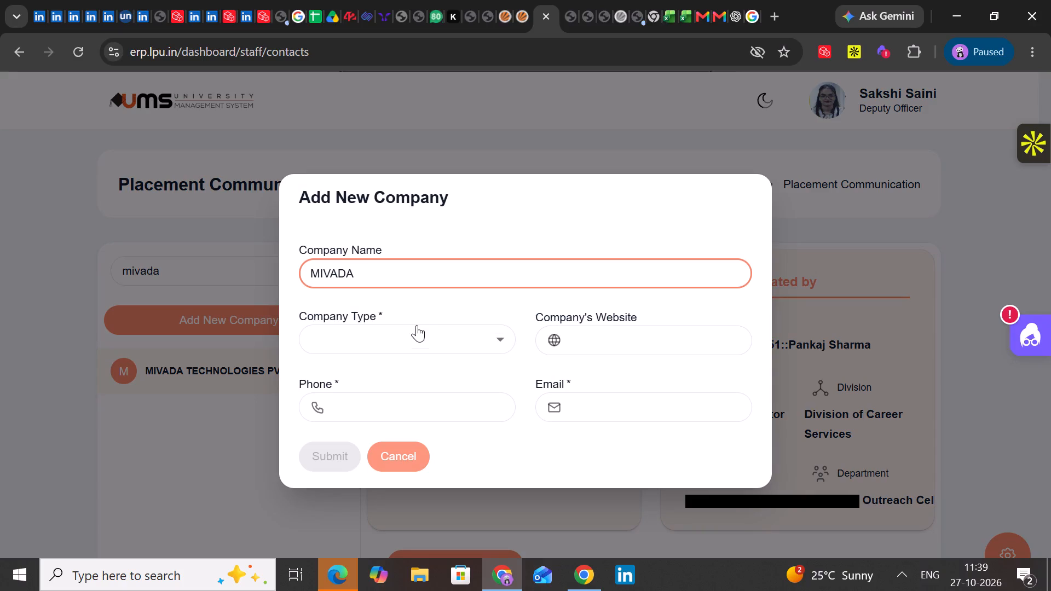
{"action": "left_click", "coordinate": [421, 333]}
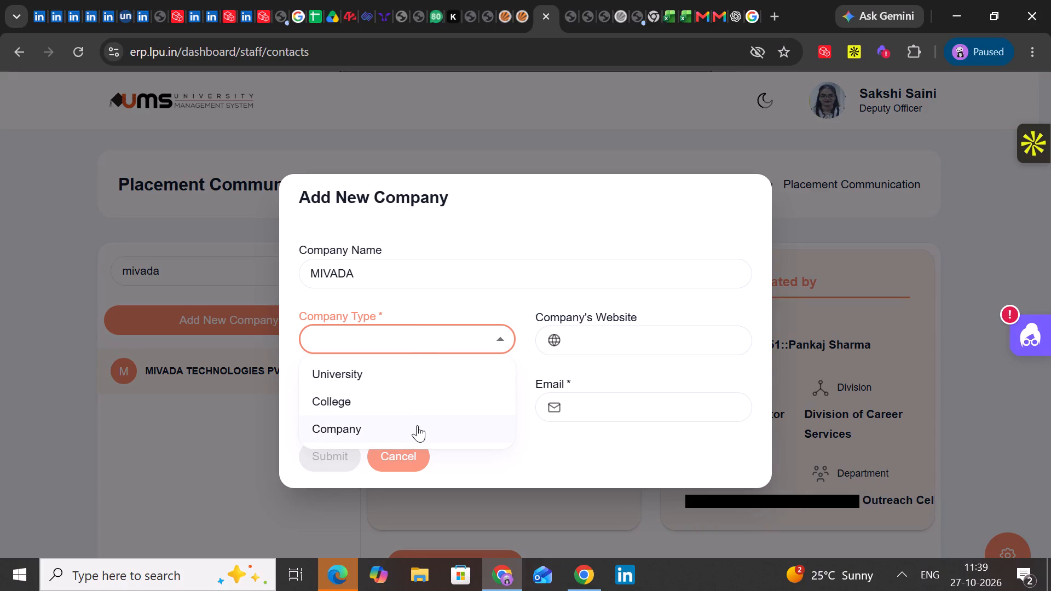
{"action": "left_click", "coordinate": [417, 425]}
Check the Mivada recruiter's LinkedIn contact info for the company's website.
{"action": "left_click", "coordinate": [599, 339]}
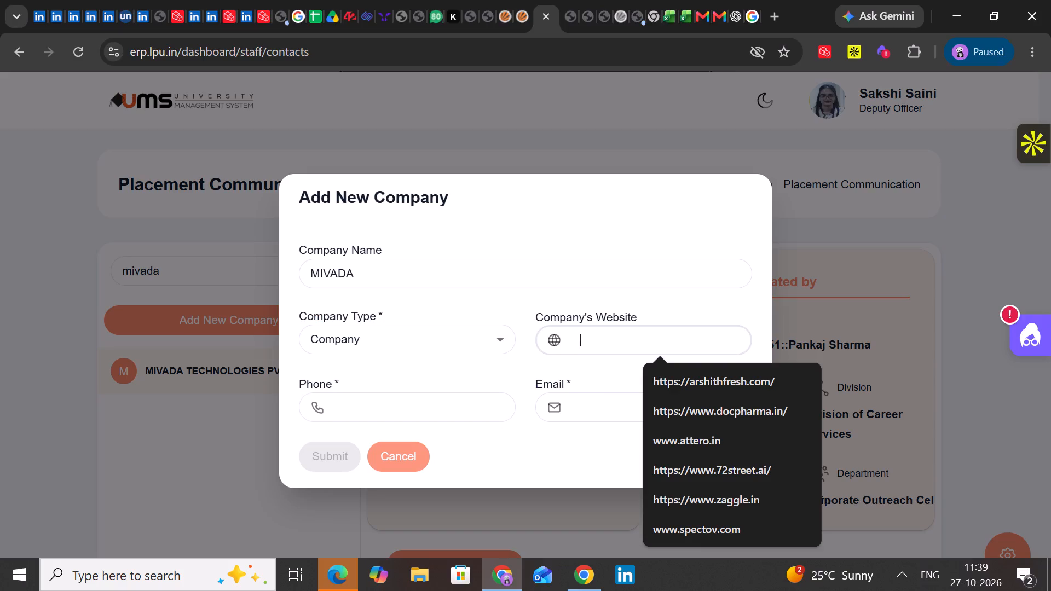
{"action": "left_click", "coordinate": [66, 11]}
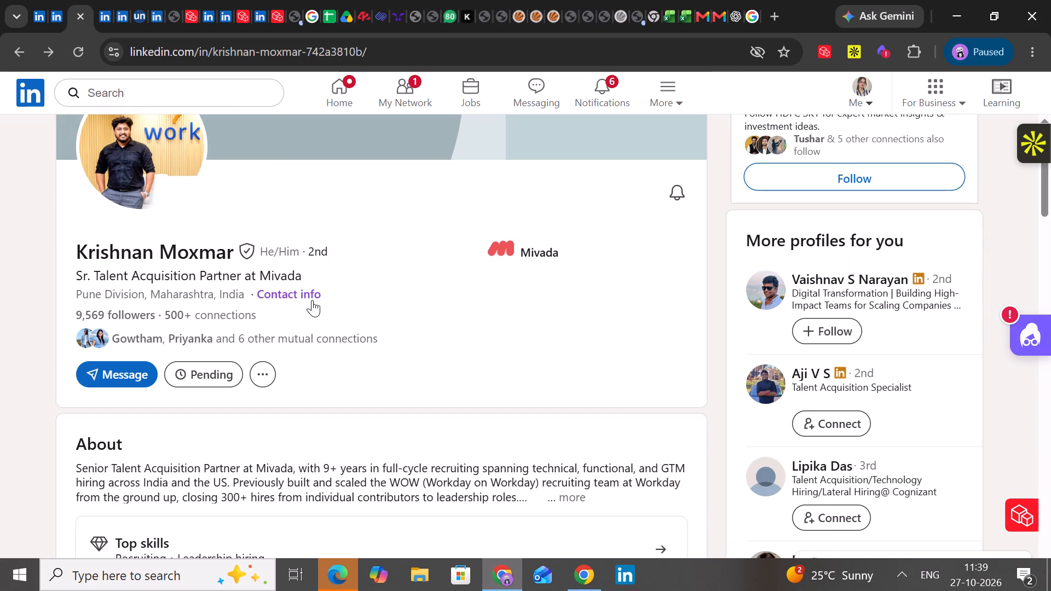
{"action": "left_click", "coordinate": [310, 287]}
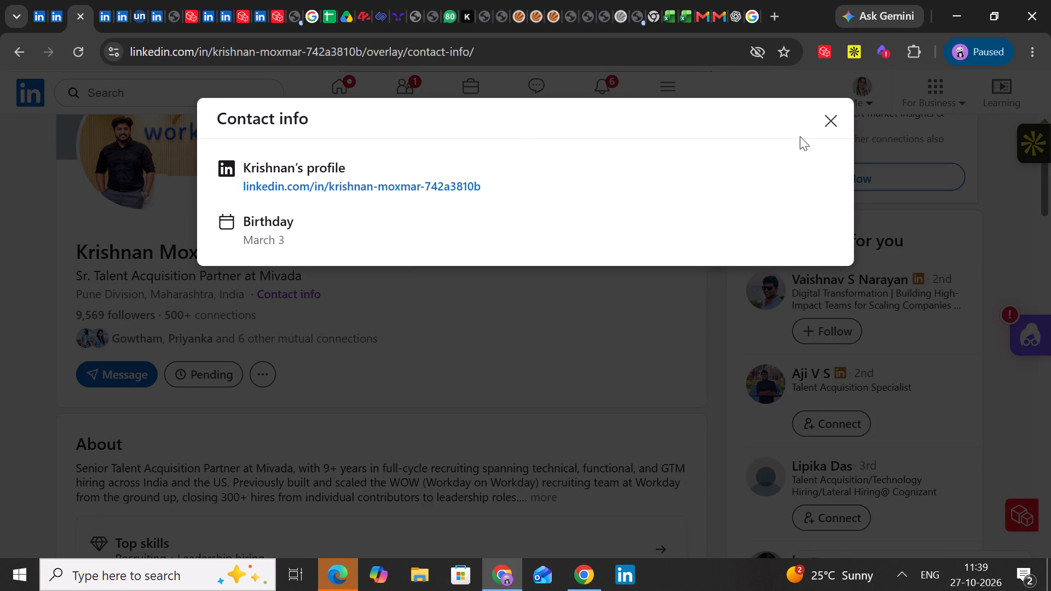
{"action": "left_click", "coordinate": [822, 115]}
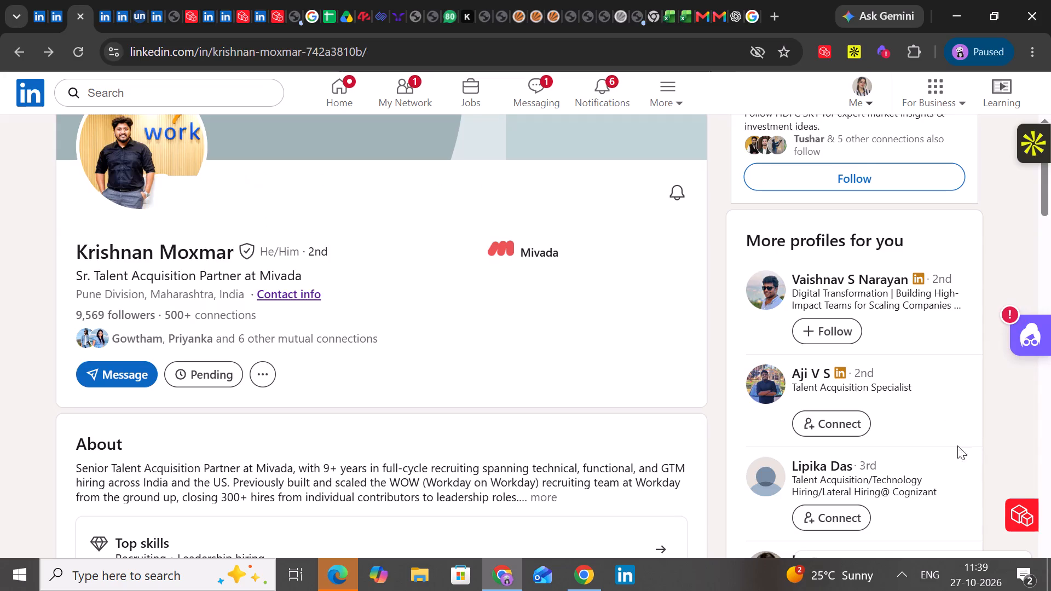
Copy the Mivada recruiter's phone number from Prospeo into the new company's Phone field and add the remaining digits.
{"action": "left_click", "coordinate": [1010, 519]}
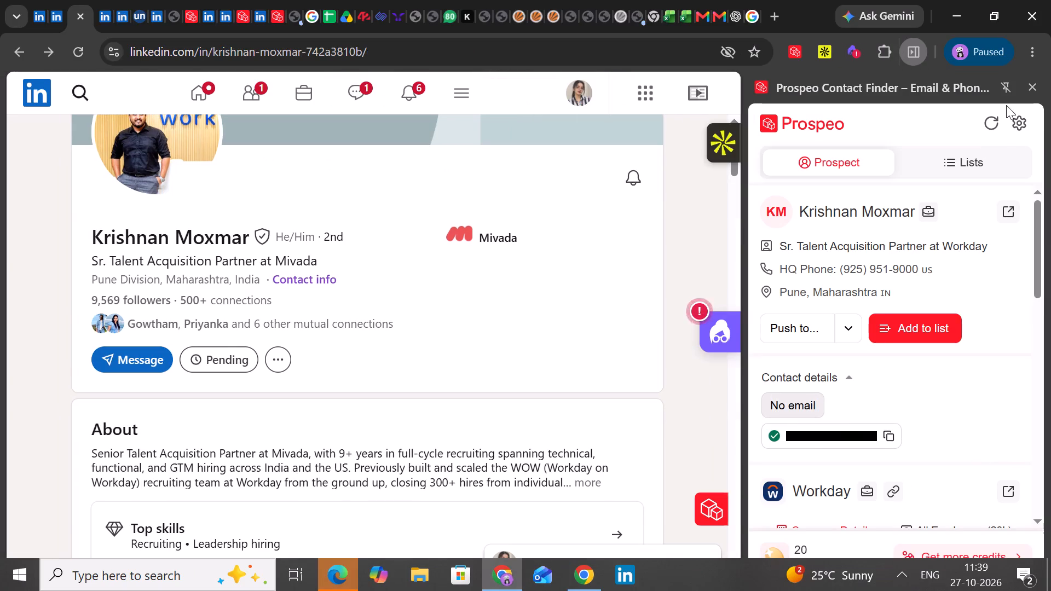
{"action": "left_click", "coordinate": [887, 432]}
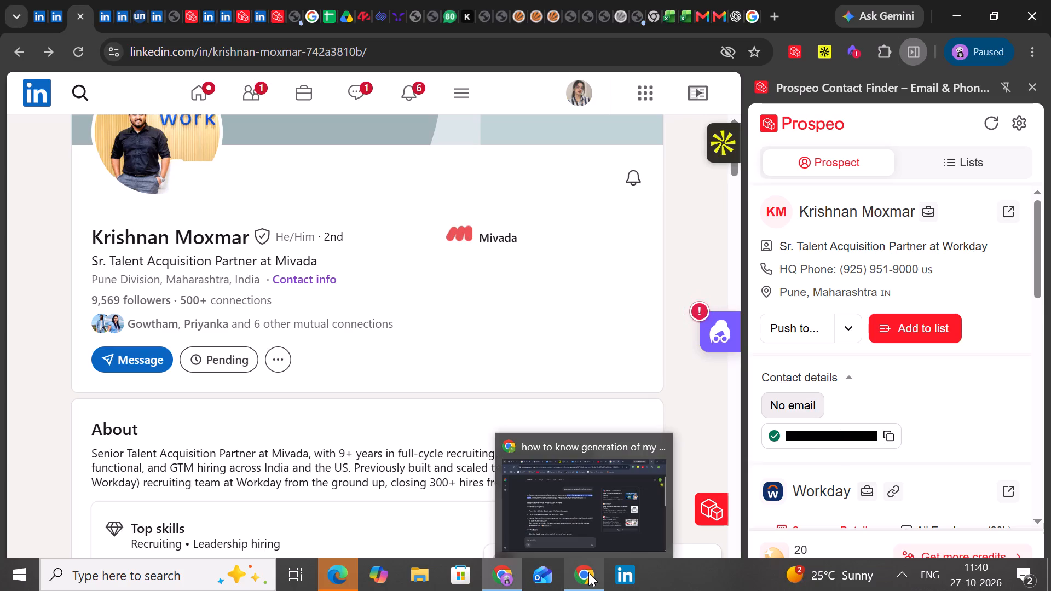
{"action": "left_click", "coordinate": [553, 19]}
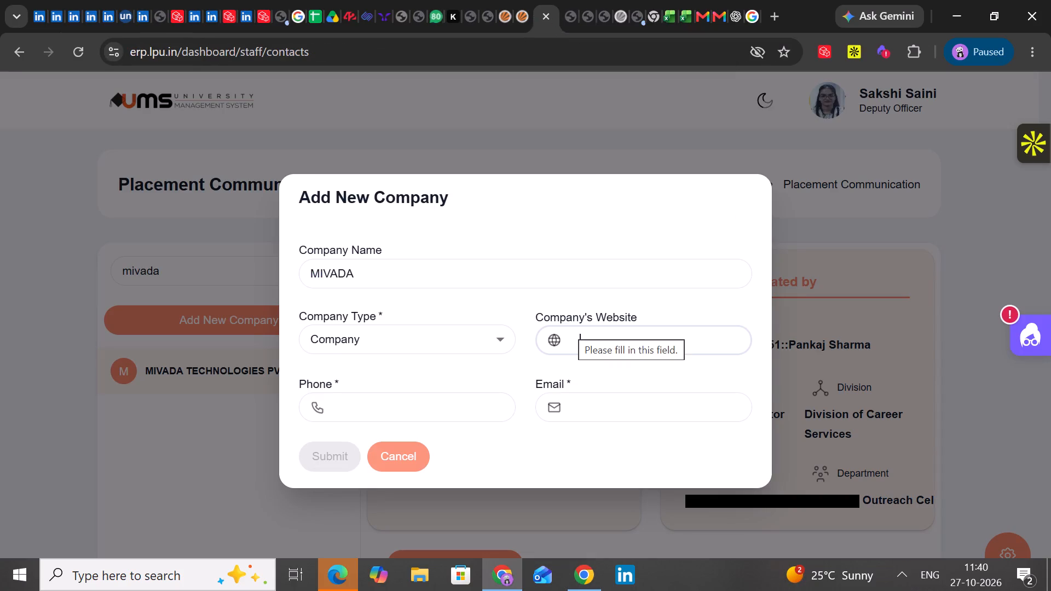
{"action": "left_click", "coordinate": [453, 405]}
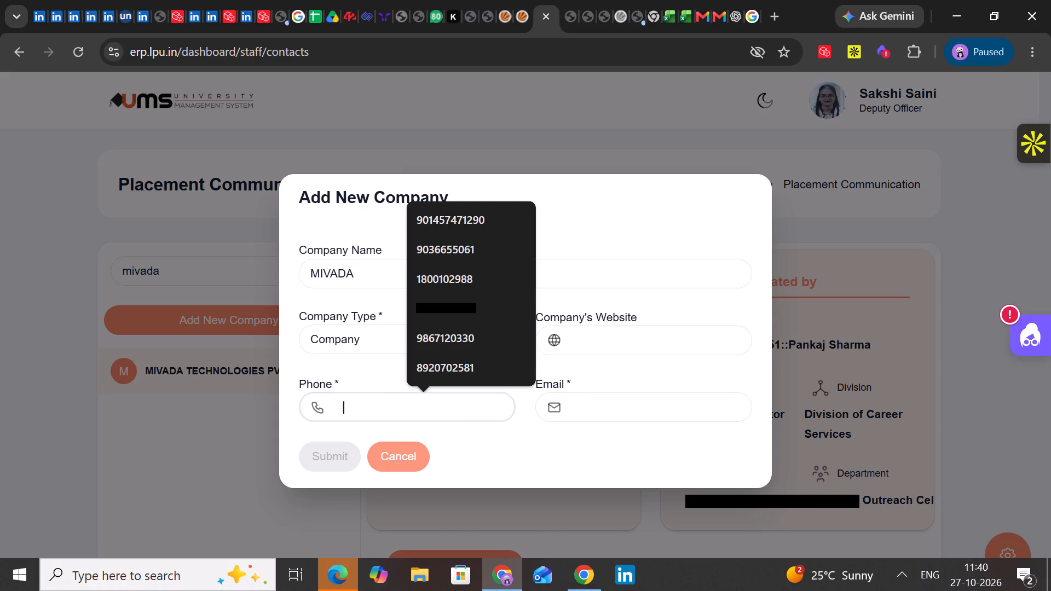
{"action": "key", "text": "ctrl+v"}
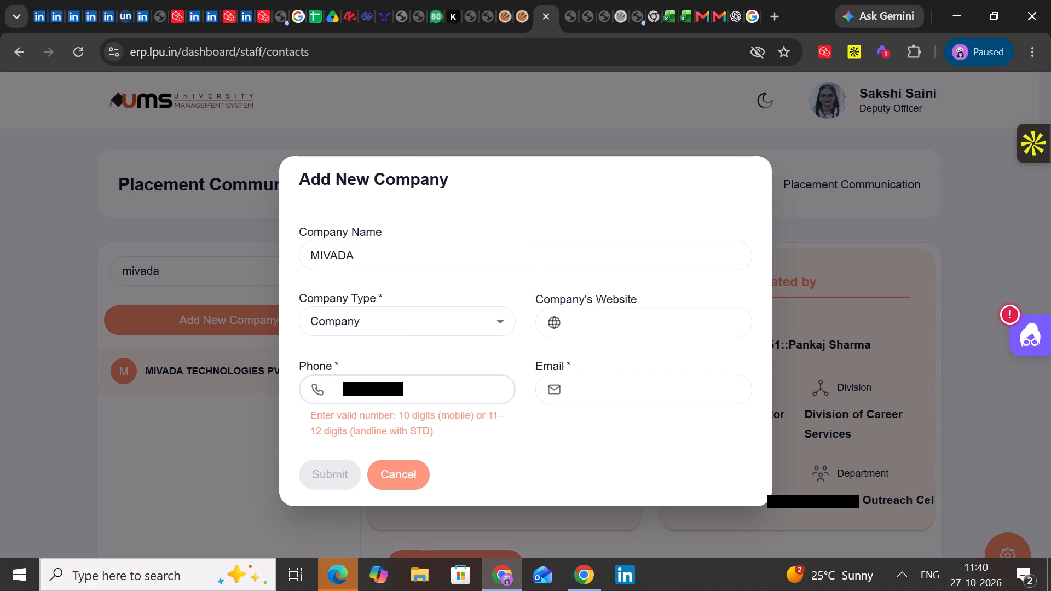
{"action": "left_click", "coordinate": [73, 9]}
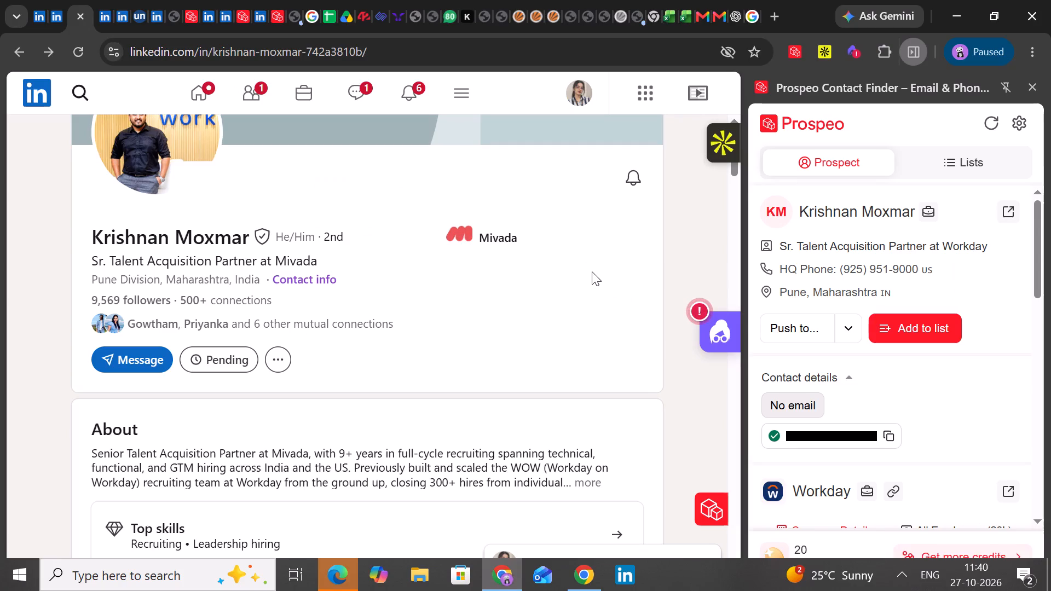
{"action": "left_click", "coordinate": [551, 10]}
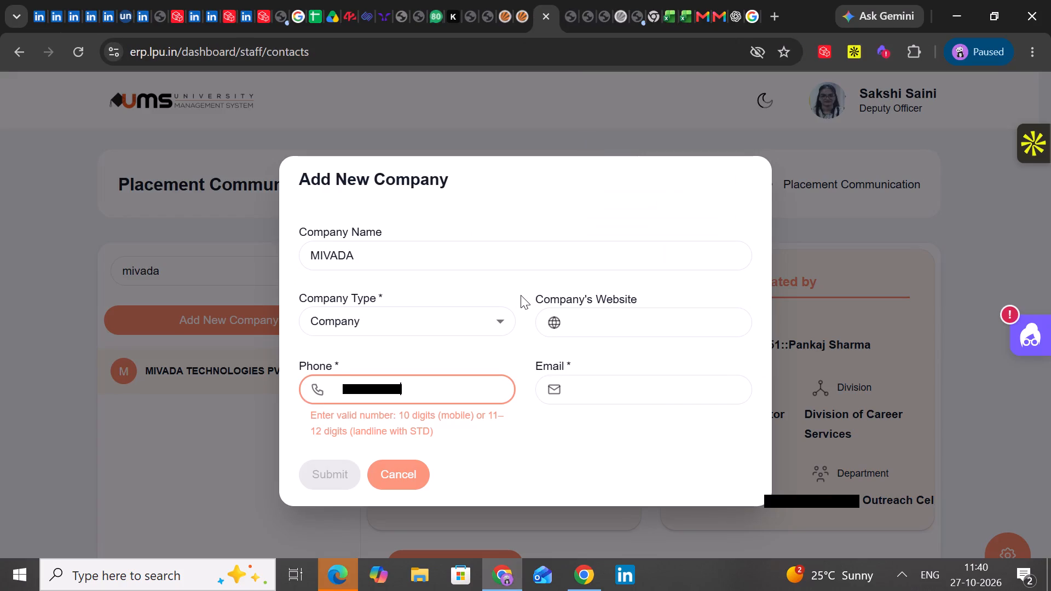
{"action": "key", "text": "0"}
{"action": "type", "text": "34"}
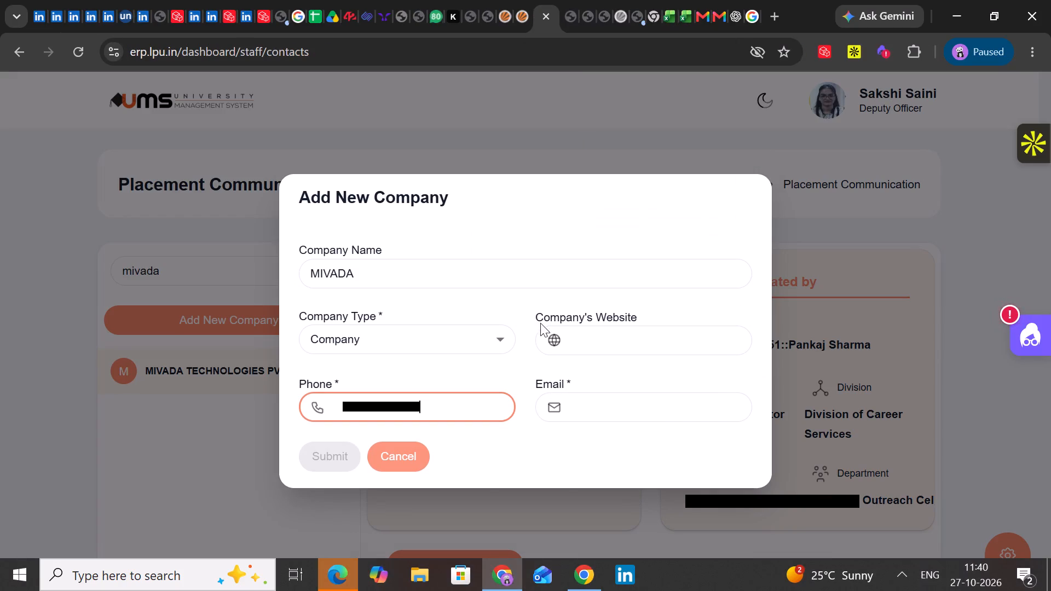
Examine the Mivada recruiter's LinkedIn profile down to the Experience section for the missing website and email, closing Prospeo.
{"action": "left_click", "coordinate": [607, 335]}
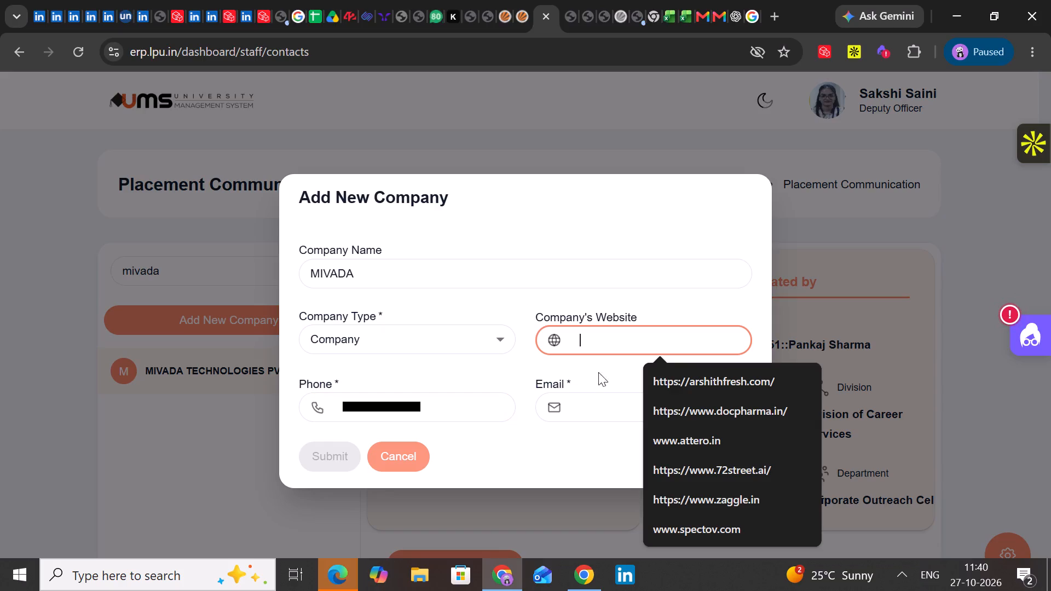
{"action": "left_click", "coordinate": [593, 399]}
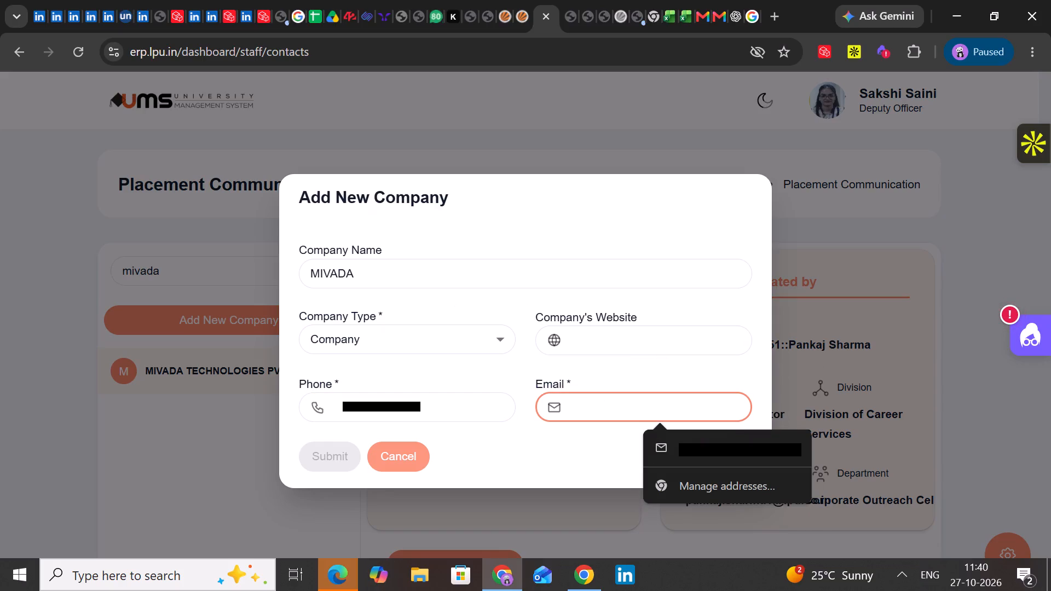
{"action": "left_click", "coordinate": [73, 6]}
{"action": "scroll", "coordinate": [205, 298], "scroll_direction": "down", "scroll_amount": 1}
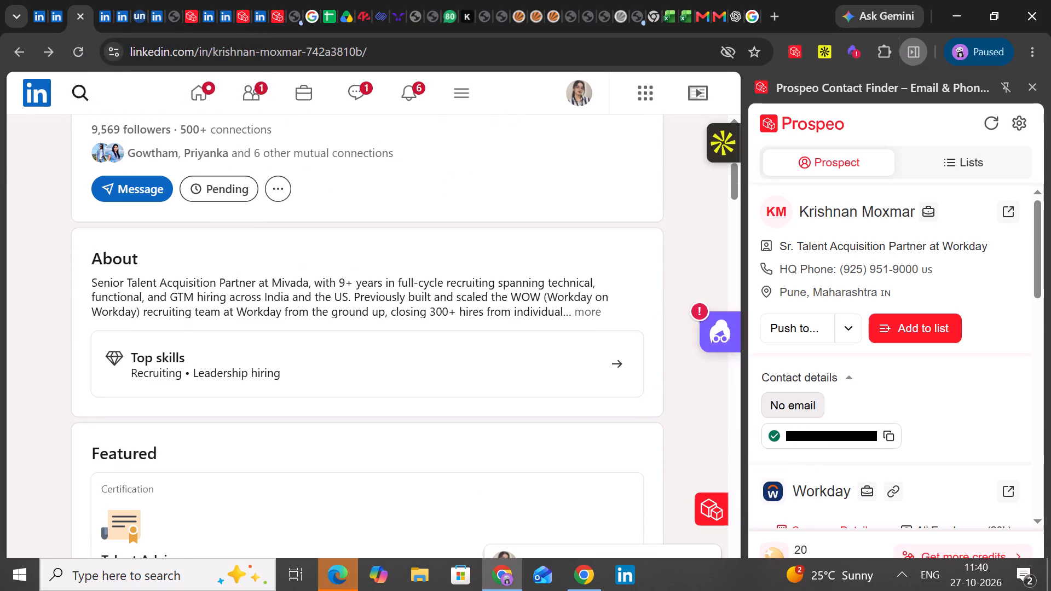
{"action": "scroll", "coordinate": [205, 298], "scroll_direction": "down", "scroll_amount": 1}
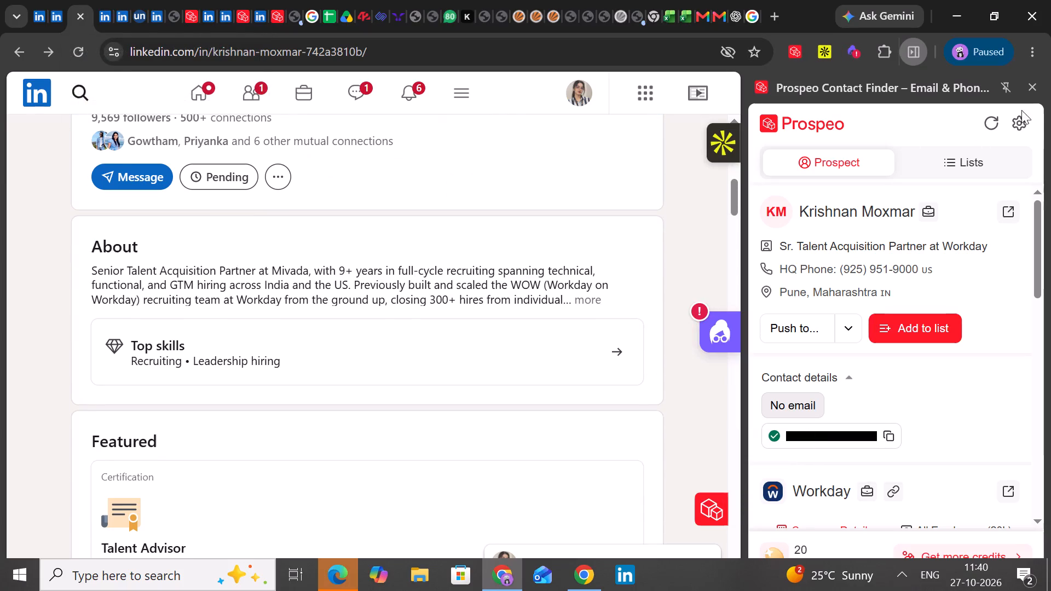
{"action": "left_click", "coordinate": [1037, 86]}
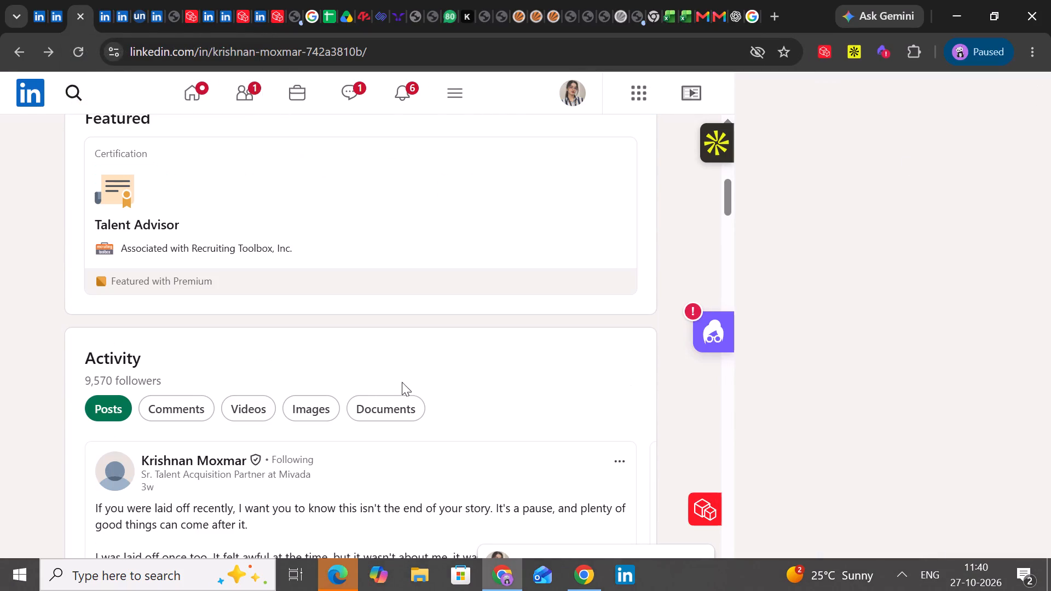
{"action": "scroll", "coordinate": [365, 395], "scroll_direction": "down", "scroll_amount": 1}
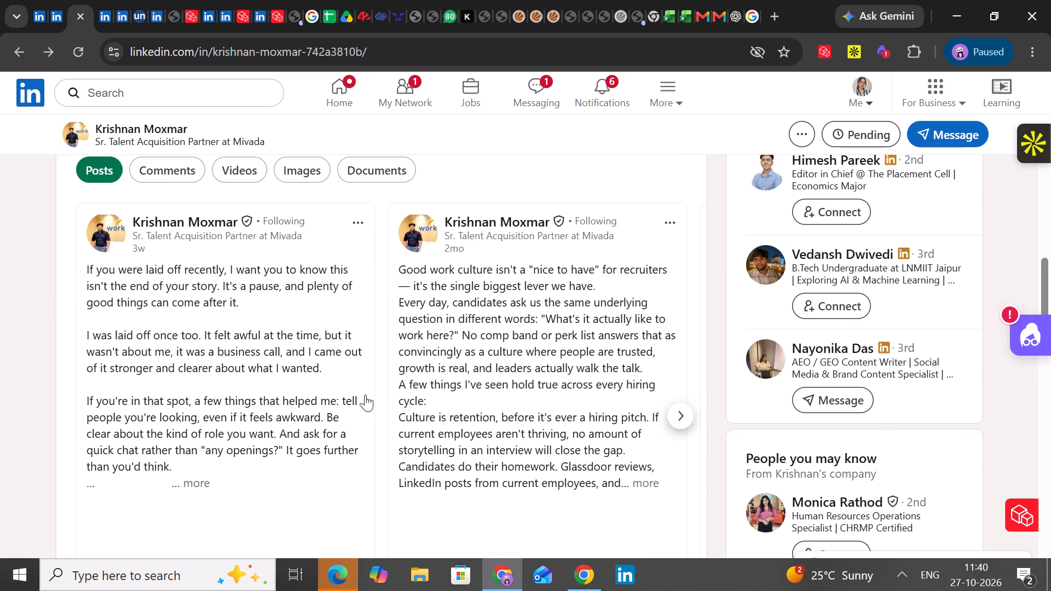
{"action": "scroll", "coordinate": [365, 395], "scroll_direction": "down", "scroll_amount": 1}
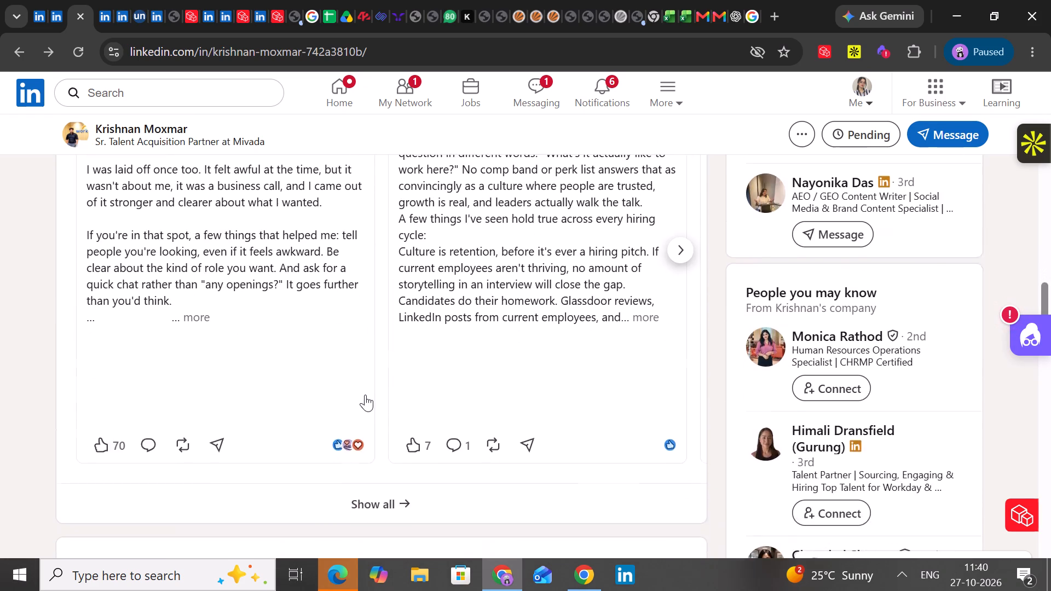
{"action": "scroll", "coordinate": [365, 395], "scroll_direction": "down", "scroll_amount": 1}
{"action": "scroll", "coordinate": [365, 395], "scroll_direction": "up", "scroll_amount": 1}
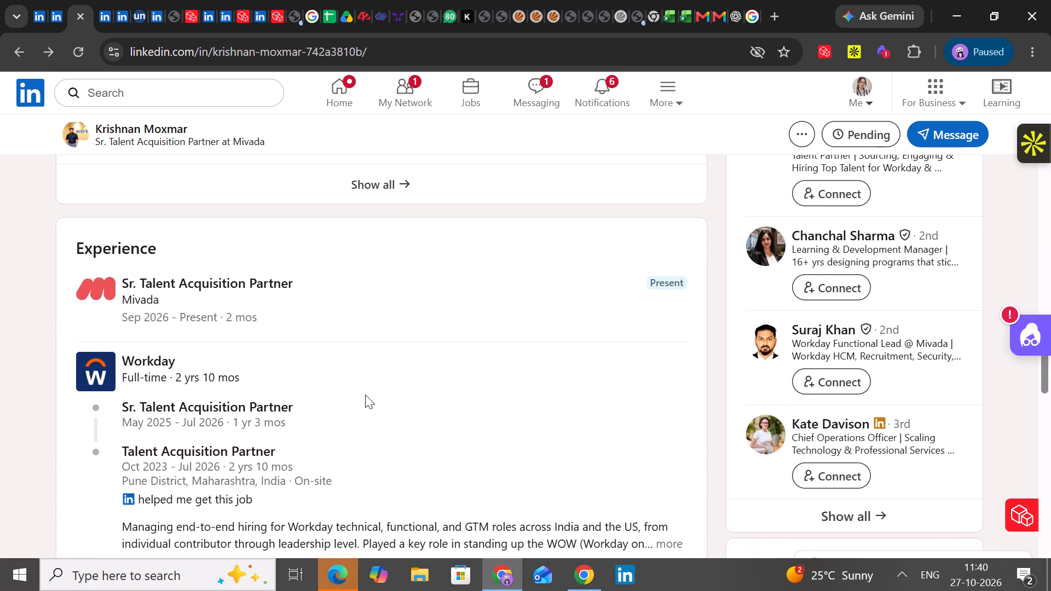
{"action": "scroll", "coordinate": [365, 395], "scroll_direction": "up", "scroll_amount": 11}
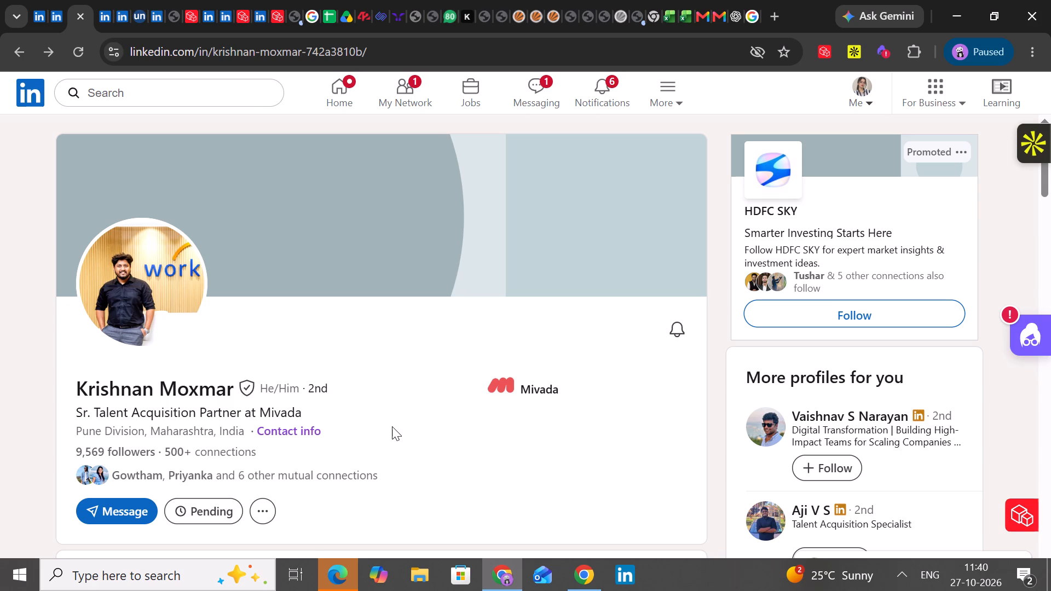
In the other Chrome window, search LinkedIn for the Mivada recruiter by first name and open the recruiter's profile.
{"action": "double_click", "coordinate": [570, 567]}
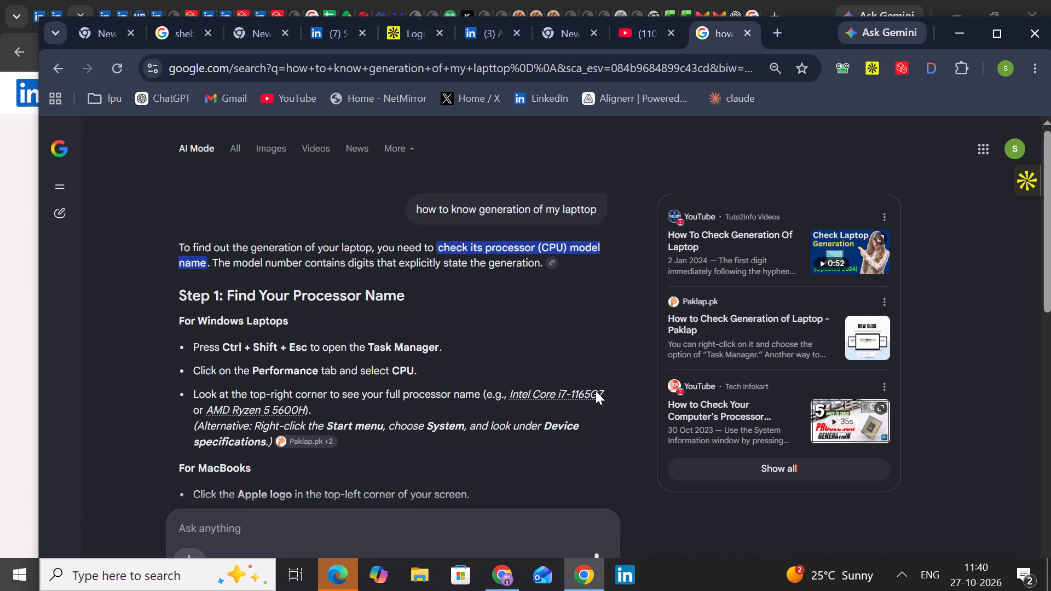
{"action": "left_click", "coordinate": [495, 37]}
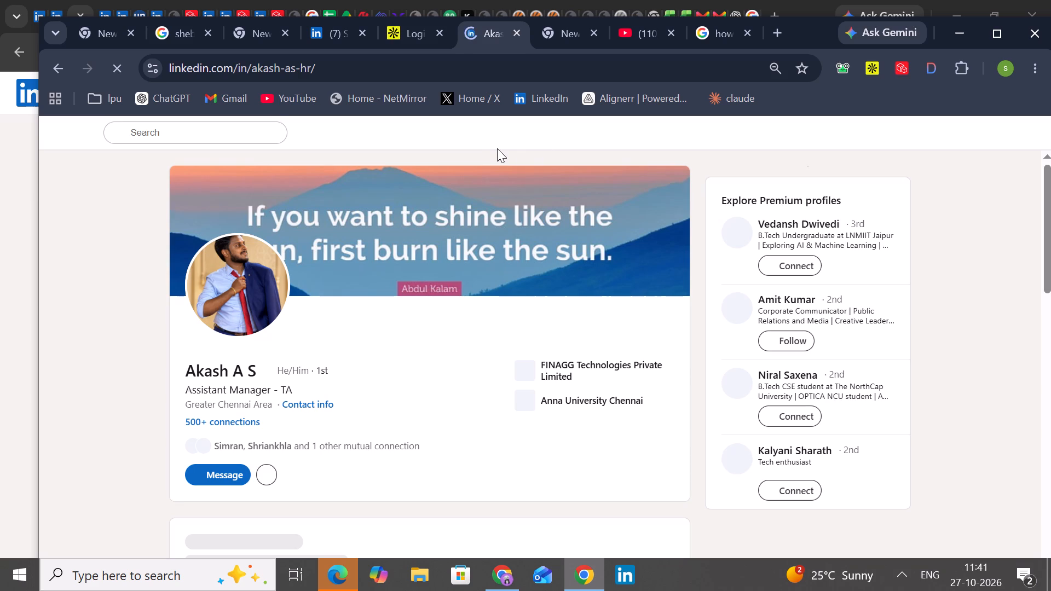
{"action": "left_click", "coordinate": [250, 130]}
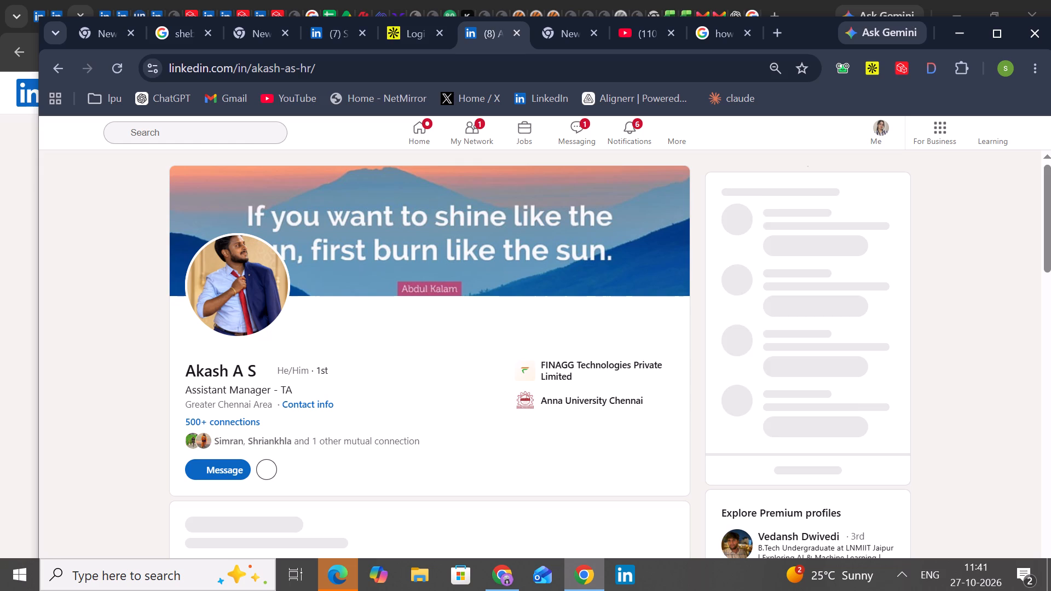
{"action": "left_click", "coordinate": [337, 31]}
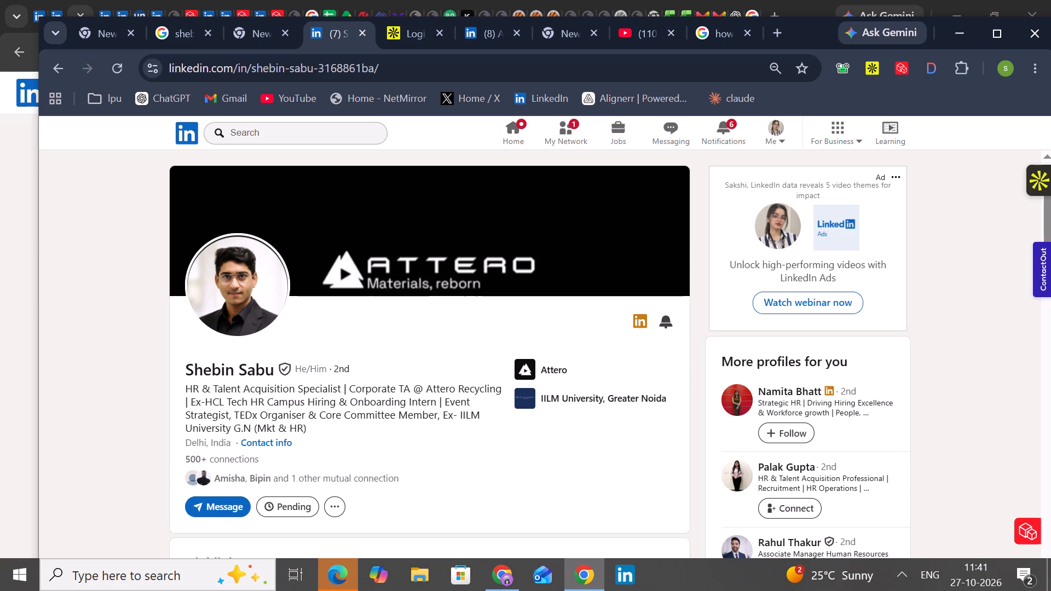
{"action": "left_click", "coordinate": [269, 128]}
{"action": "type", "text": "krishan"}
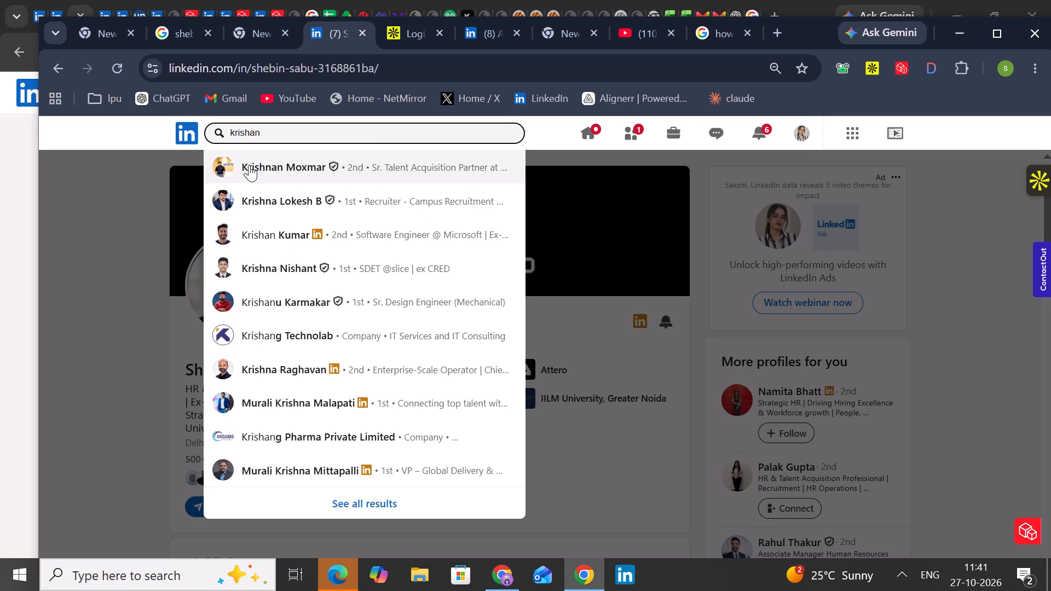
{"action": "left_click", "coordinate": [249, 165]}
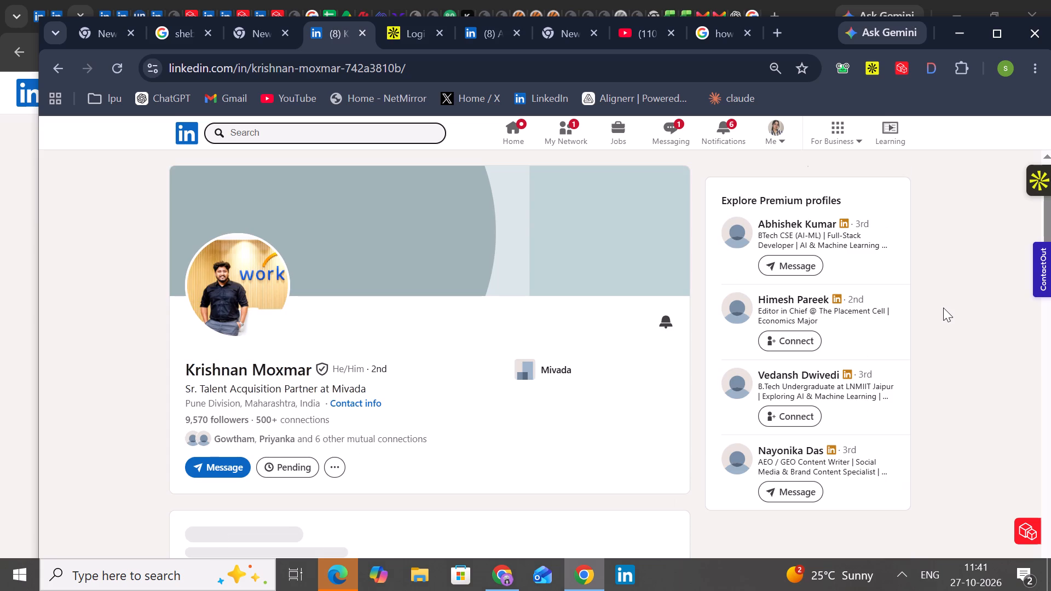
Check the Mivada recruiter's email and phone availability in ContactOut and look through the profile's Activity section.
{"action": "left_click", "coordinate": [1038, 279]}
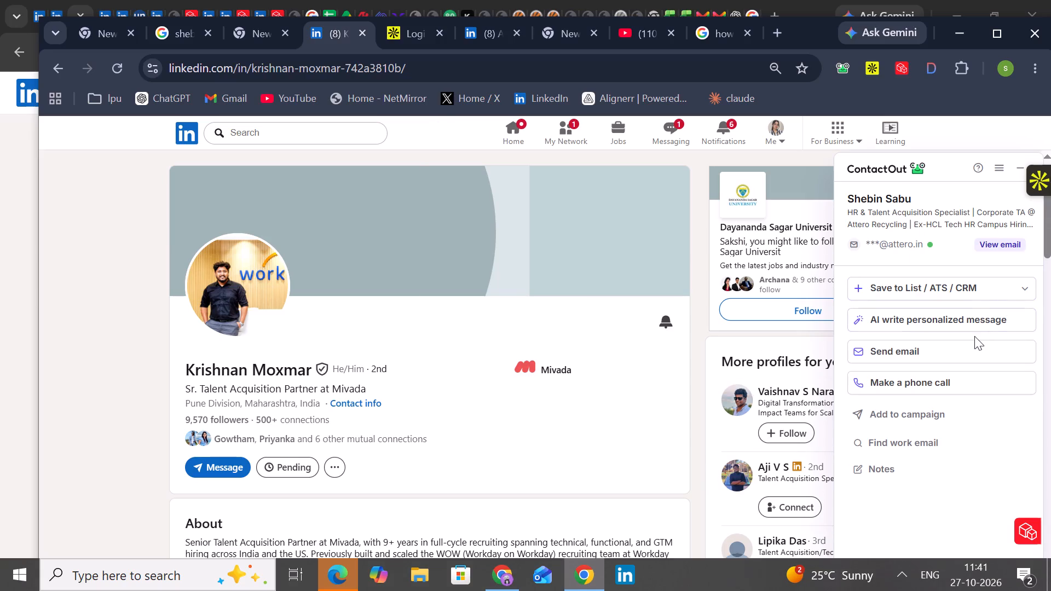
{"action": "left_click", "coordinate": [987, 250]}
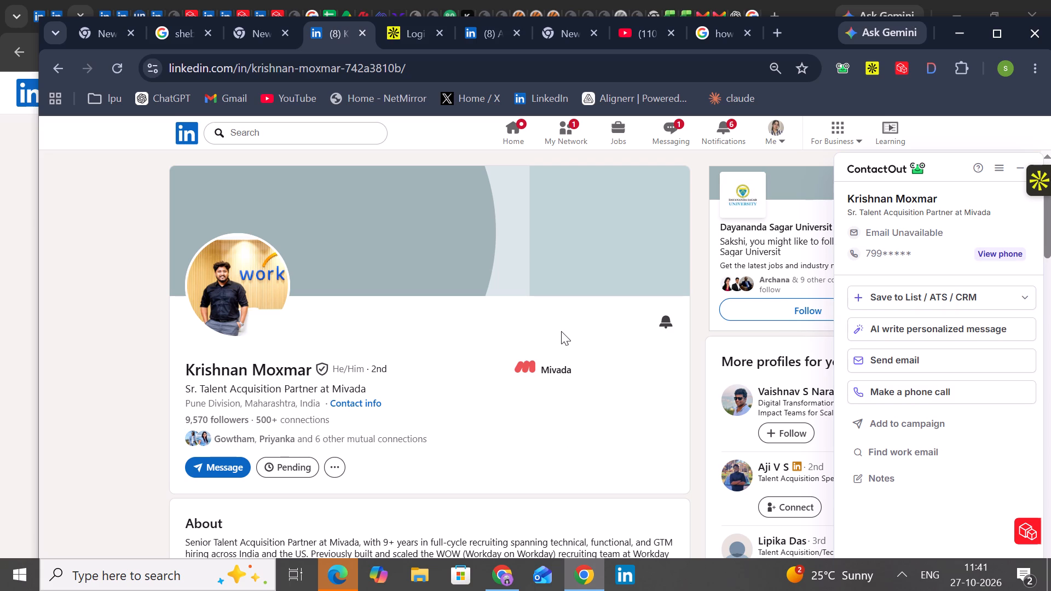
{"action": "scroll", "coordinate": [561, 331], "scroll_direction": "down", "scroll_amount": 2}
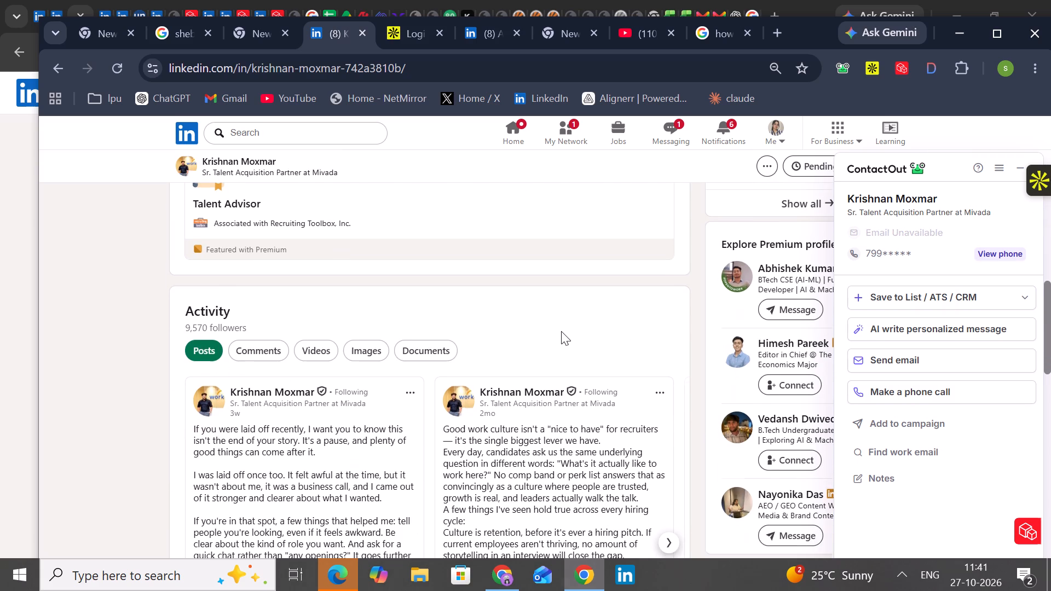
{"action": "scroll", "coordinate": [561, 331], "scroll_direction": "down", "scroll_amount": 1}
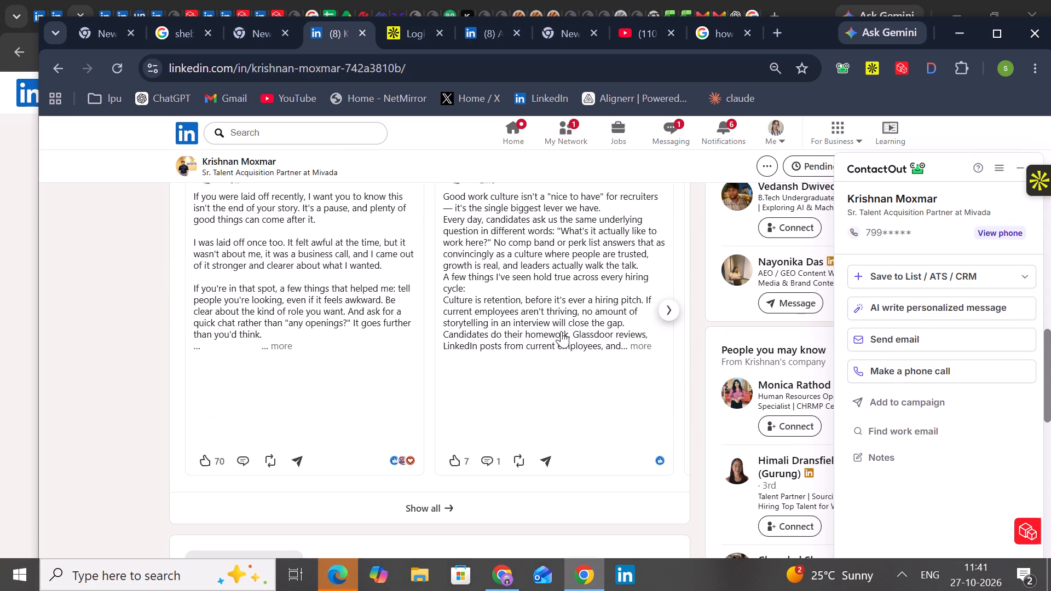
{"action": "scroll", "coordinate": [561, 331], "scroll_direction": "up", "scroll_amount": 9}
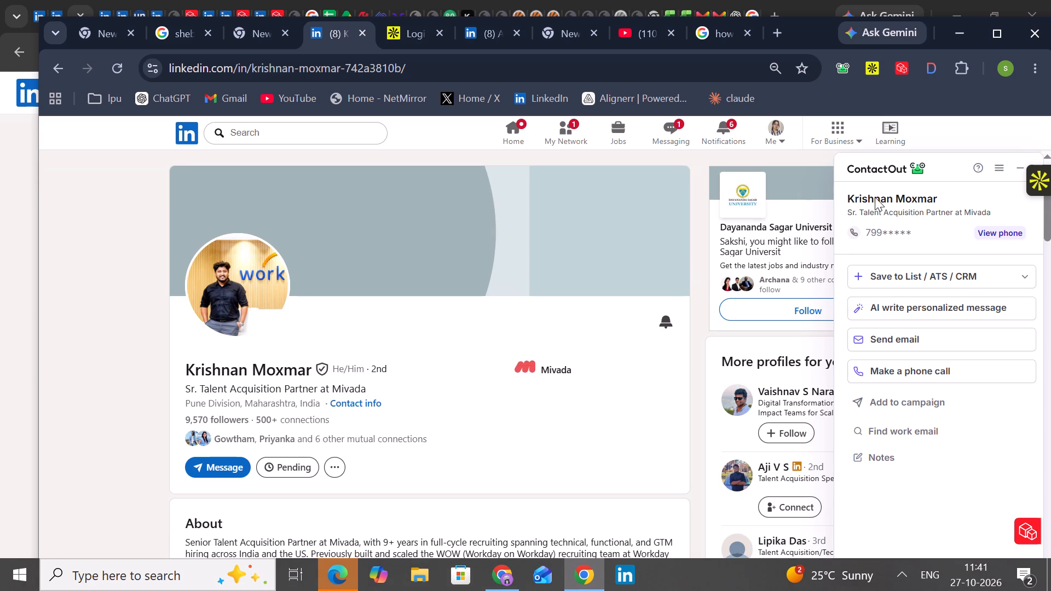
Try to open the yellow starburst contact-finder extension on the Mivada recruiter's profile.
{"action": "left_click", "coordinate": [1031, 181]}
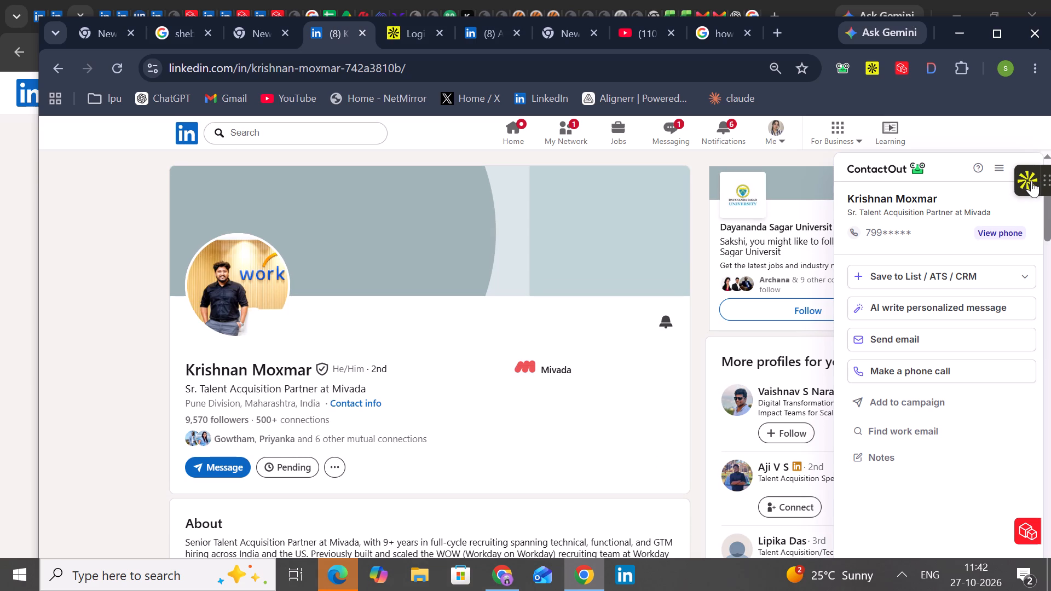
{"action": "left_click", "coordinate": [1031, 181]}
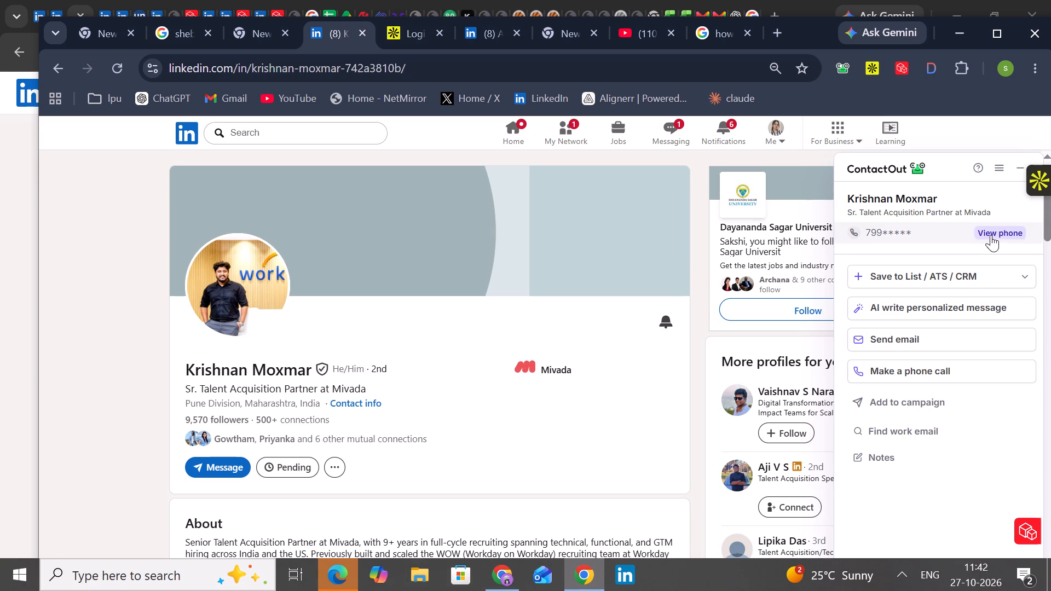
{"action": "left_click", "coordinate": [1037, 179]}
{"action": "left_click", "coordinate": [1040, 191]}
{"action": "left_click", "coordinate": [1039, 181]}
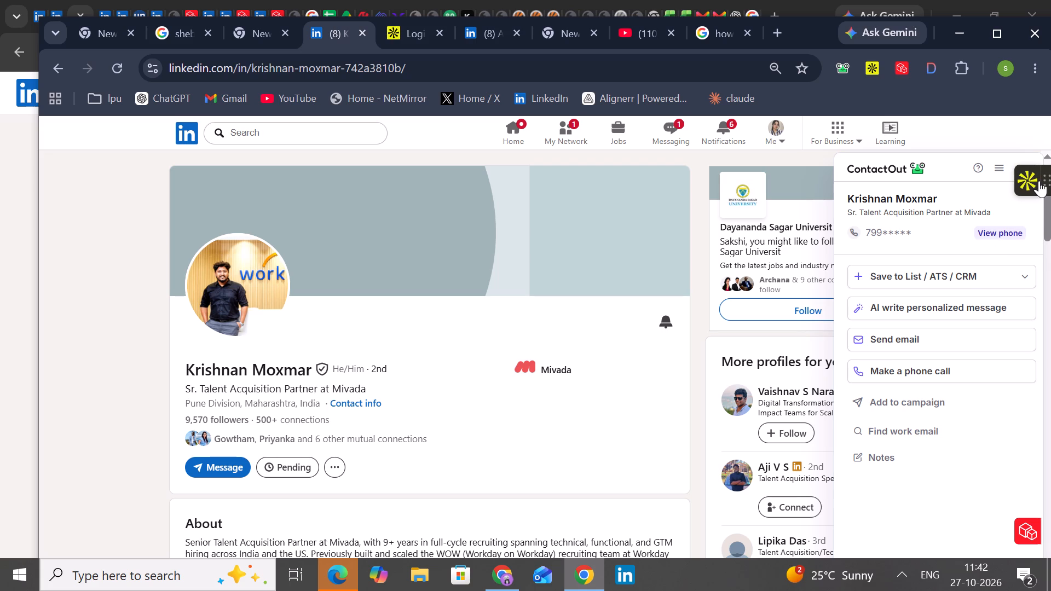
{"action": "triple_click", "coordinate": [1039, 181]}
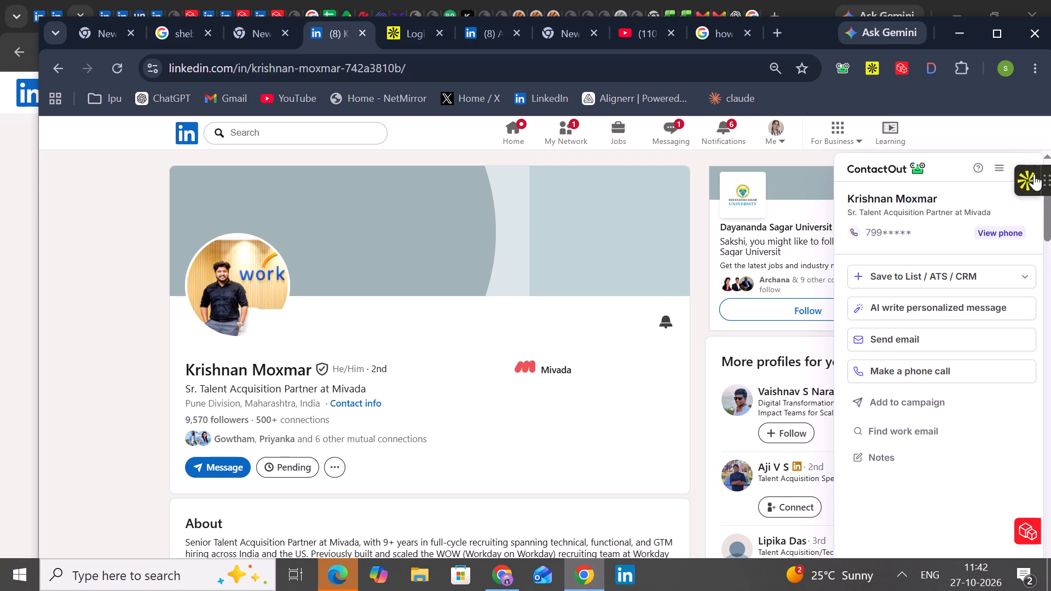
{"action": "triple_click", "coordinate": [1034, 174]}
{"action": "left_click", "coordinate": [1034, 174]}
{"action": "double_click", "coordinate": [1043, 184]}
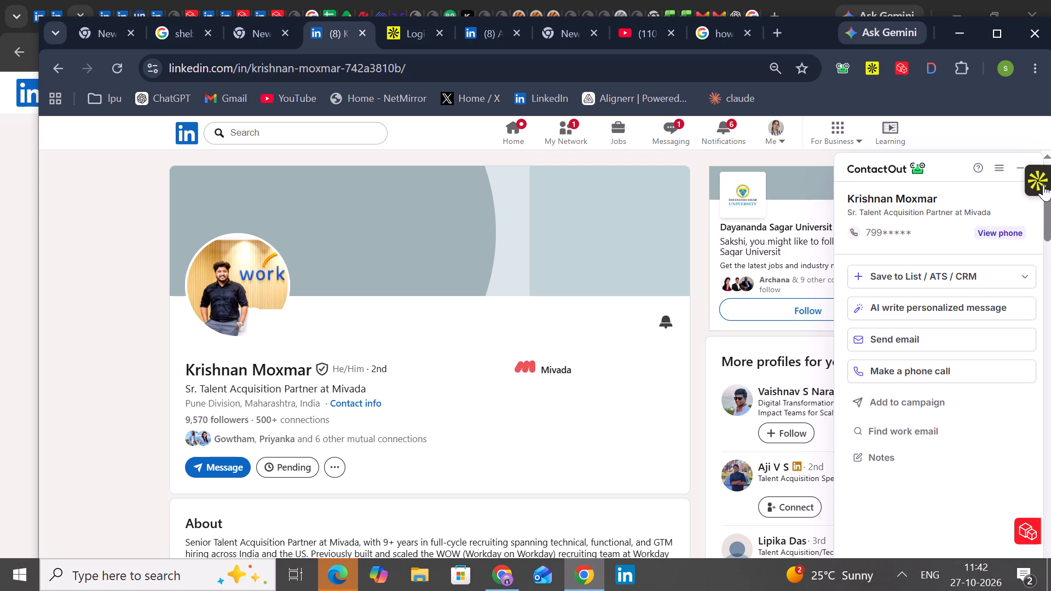